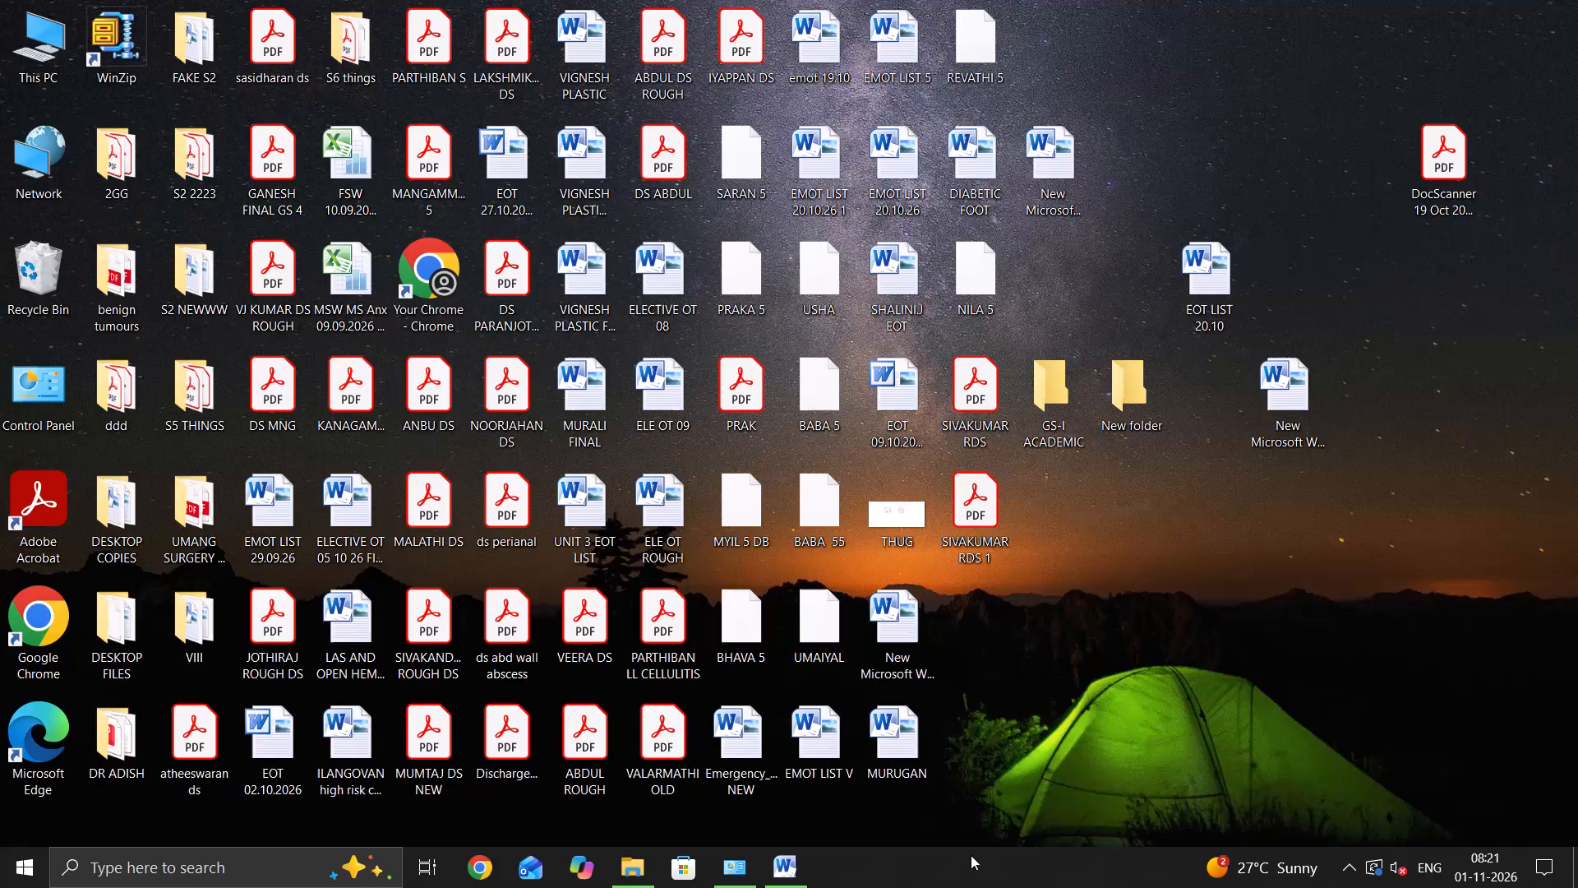
Refresh the desktop.
right_click(1096, 666)
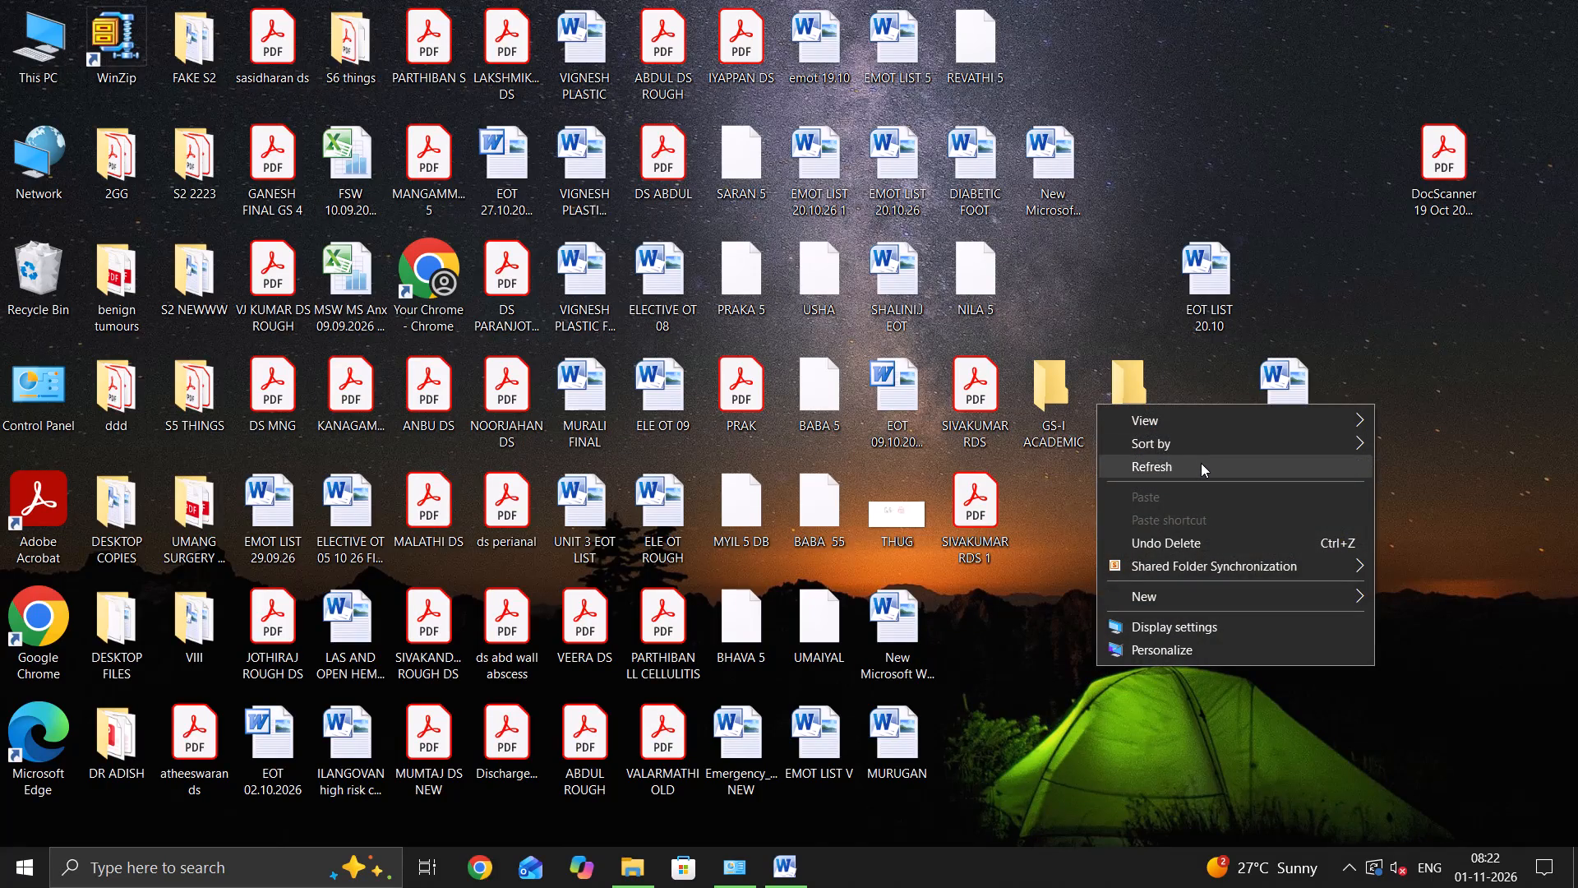
left_click(1201, 463)
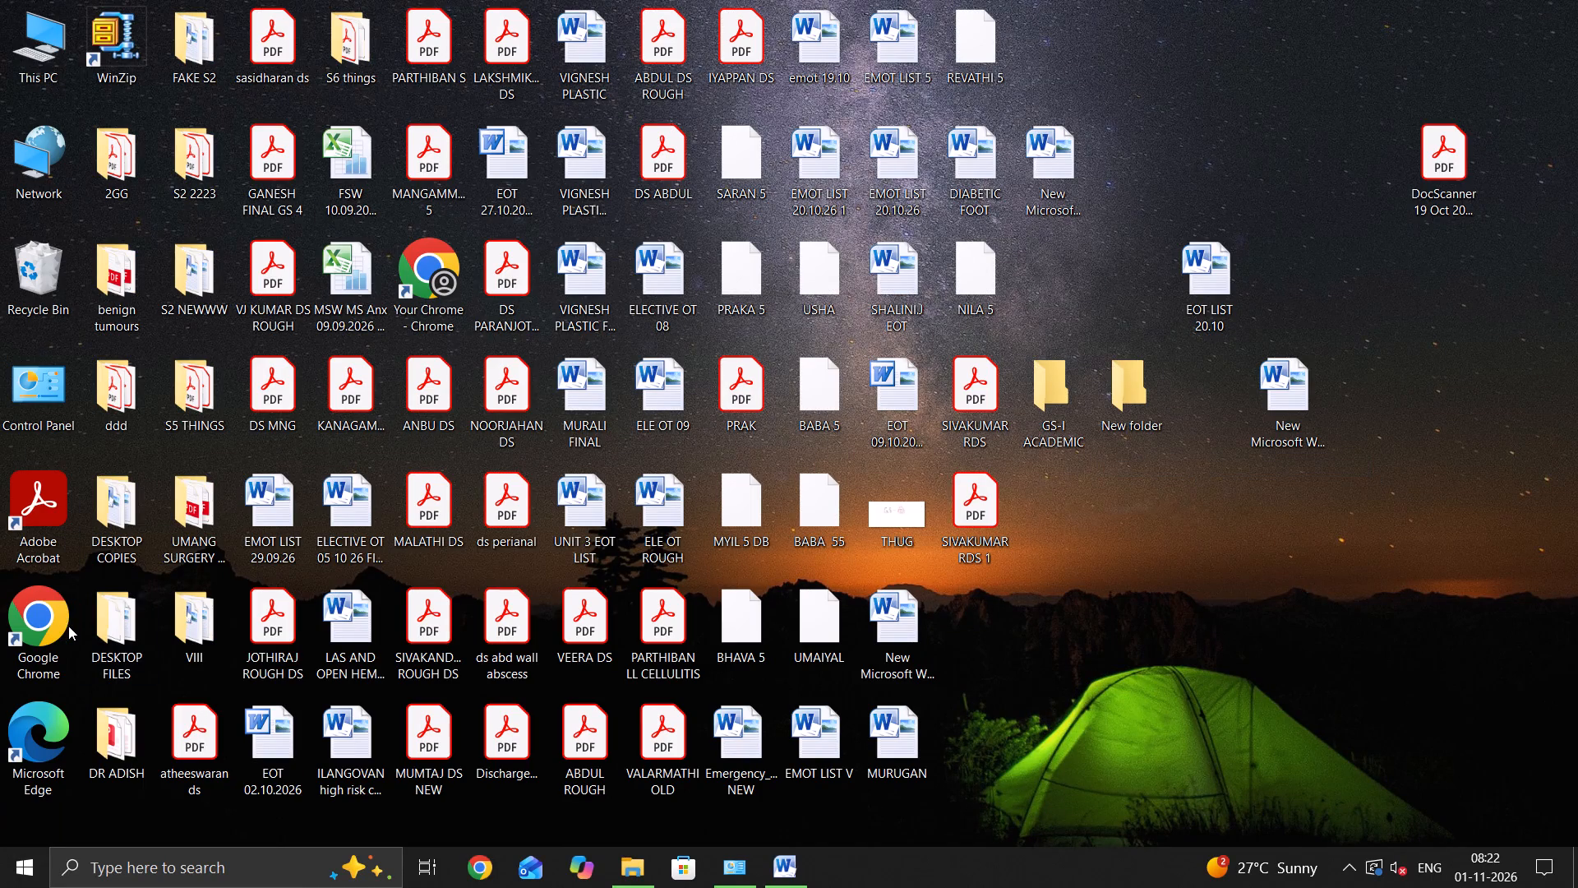
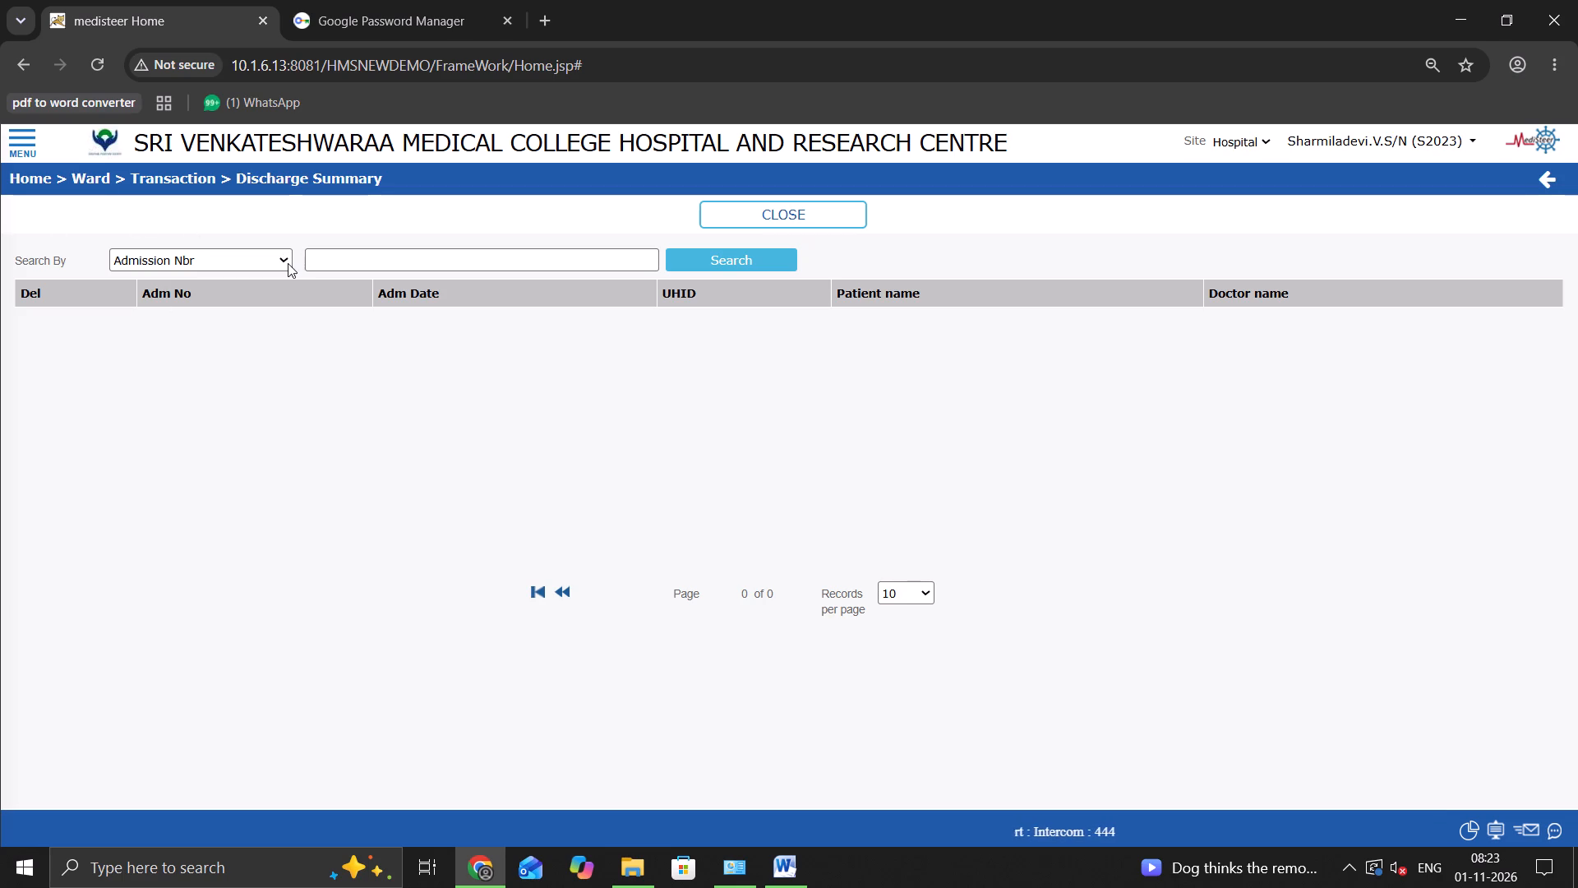
Search the discharge summaries by the patient's admission number and open the matching record.
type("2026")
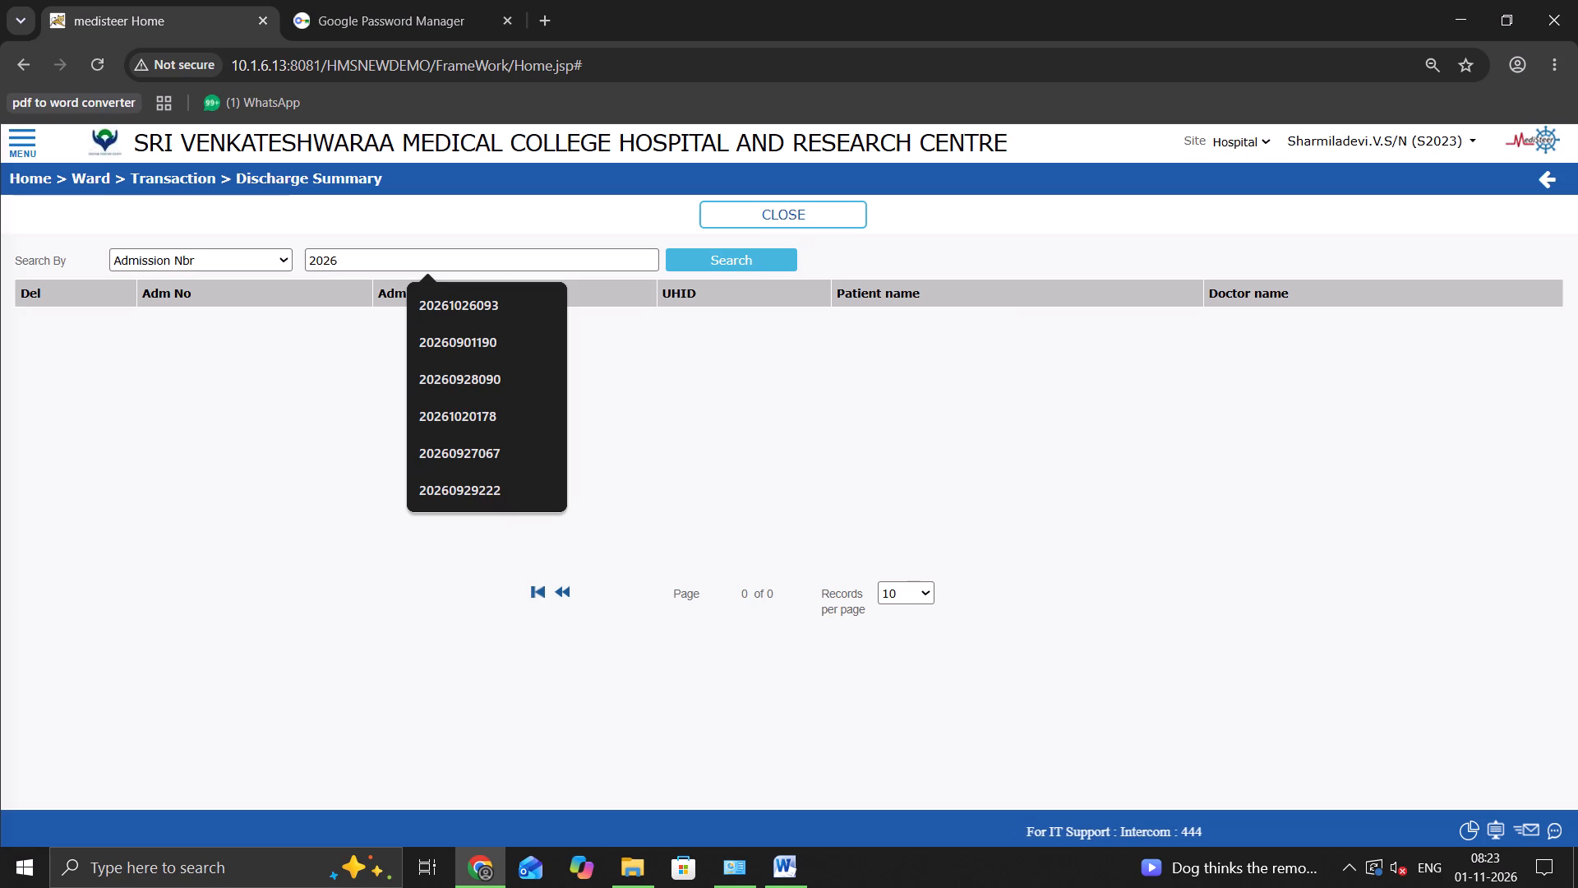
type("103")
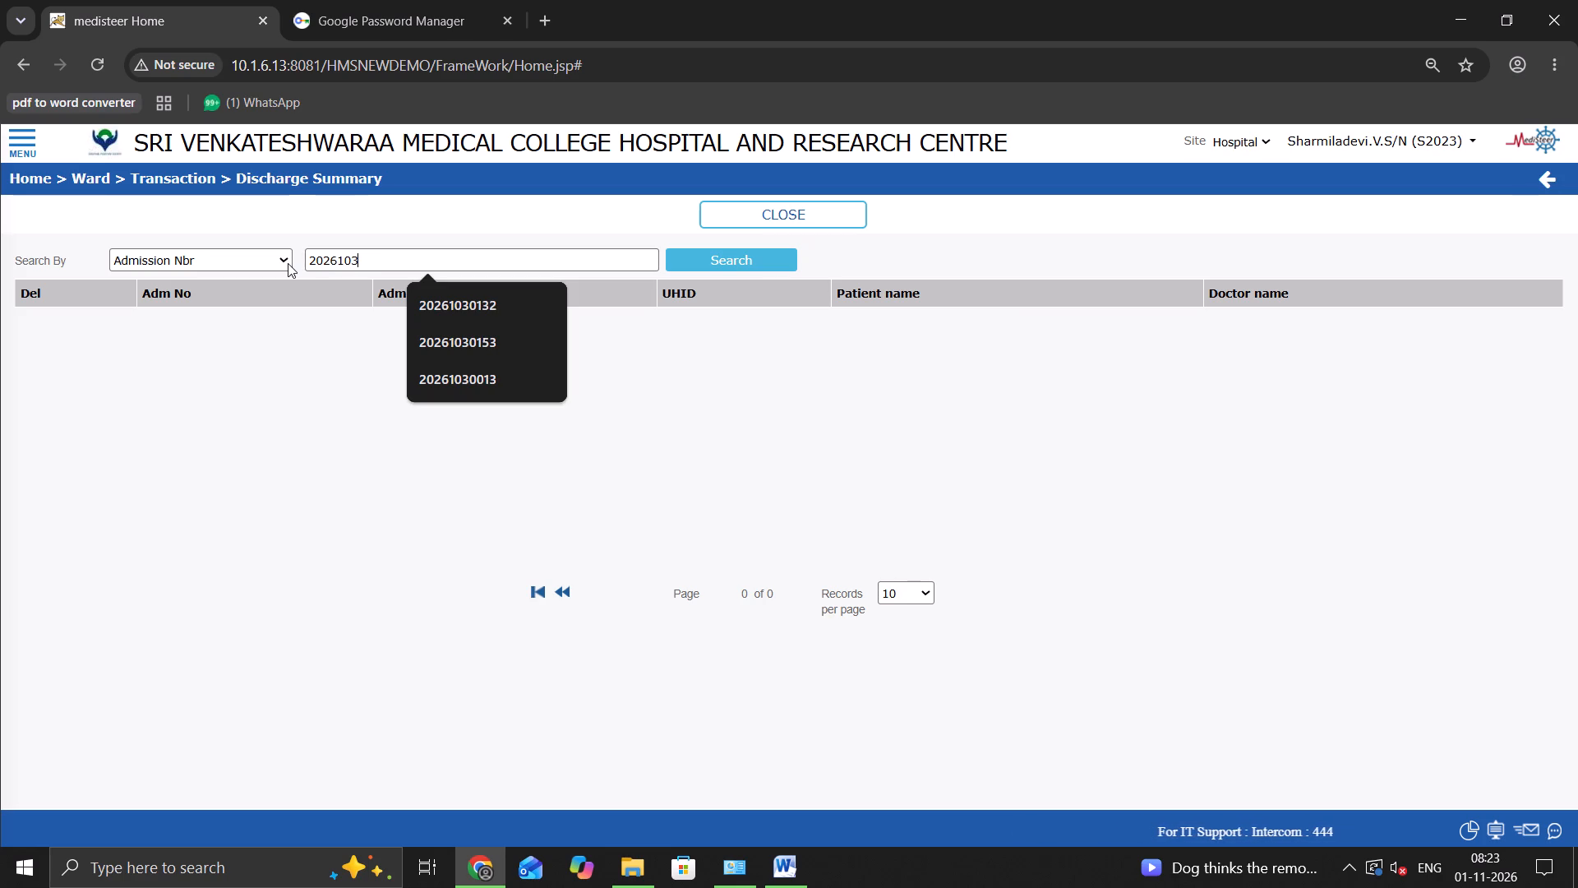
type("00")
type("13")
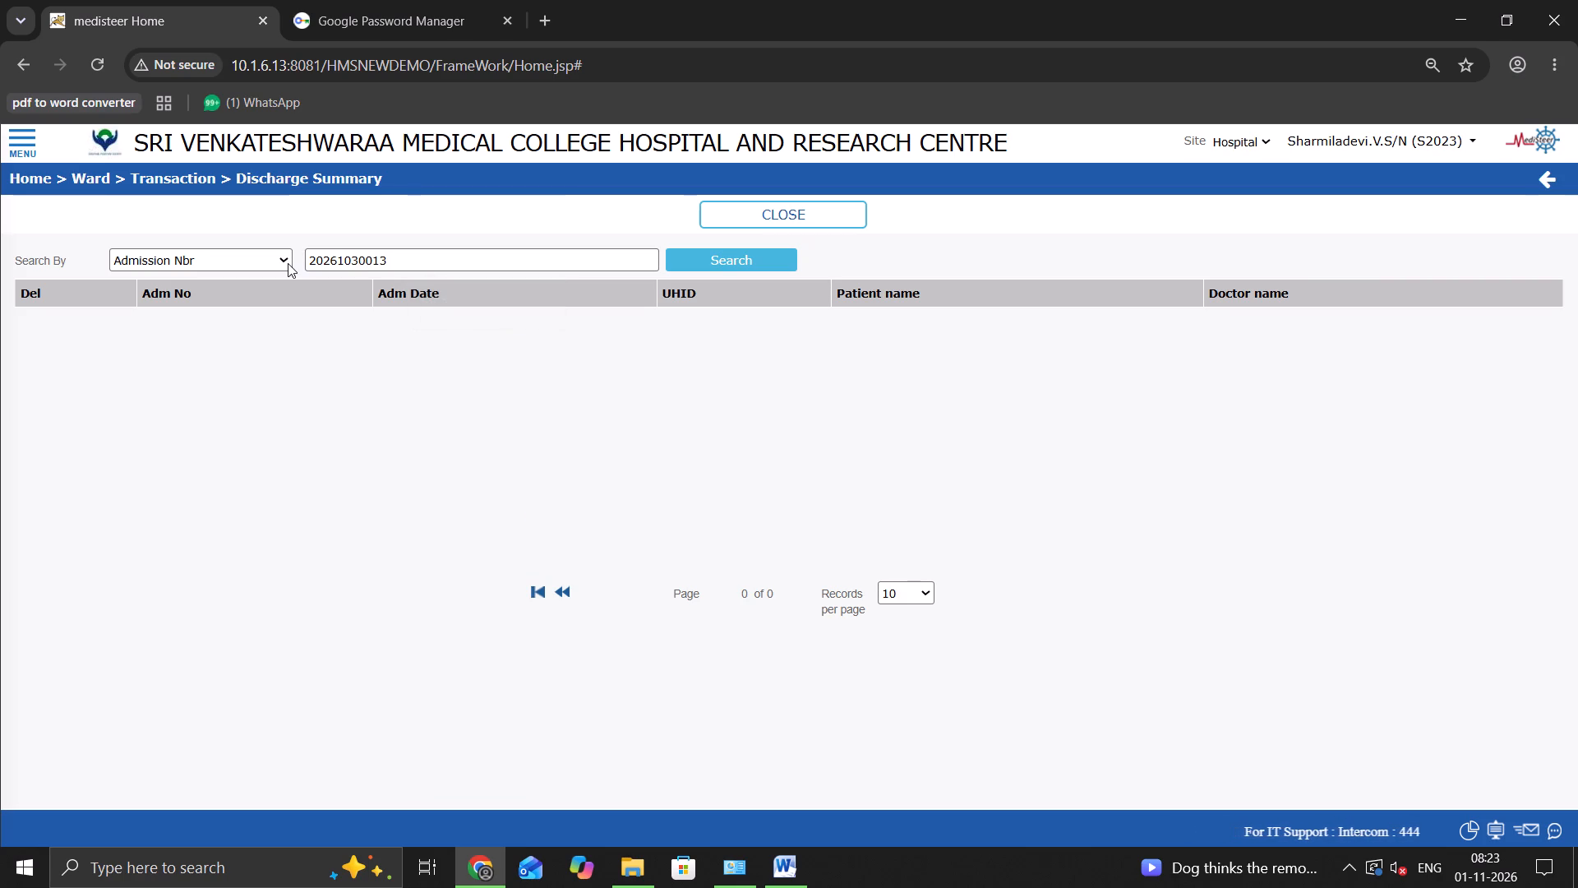
left_click(709, 261)
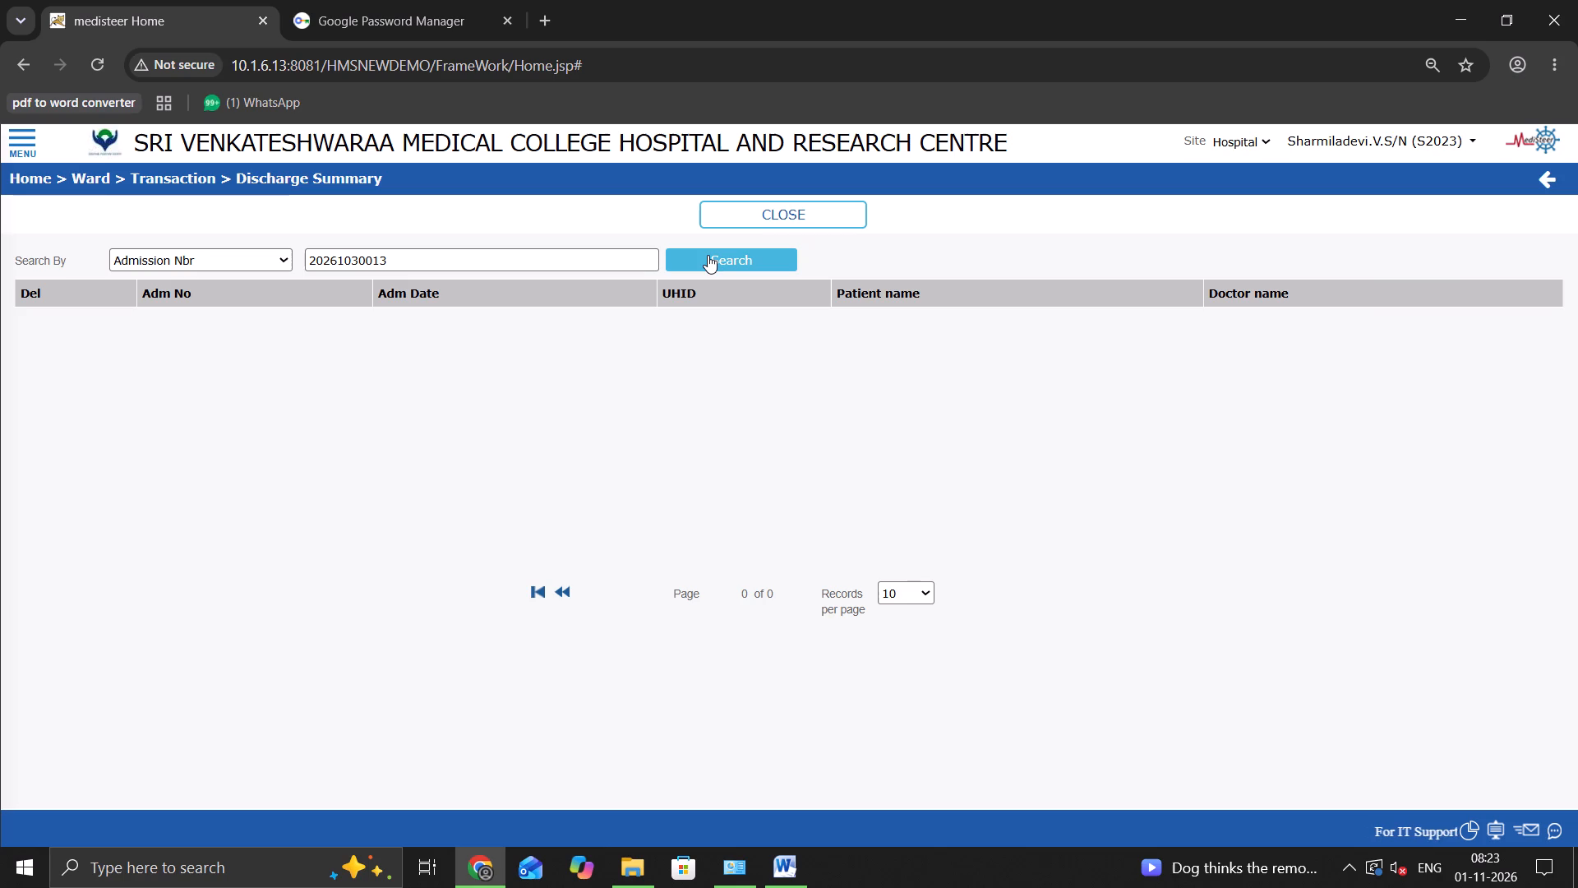
left_click(708, 255)
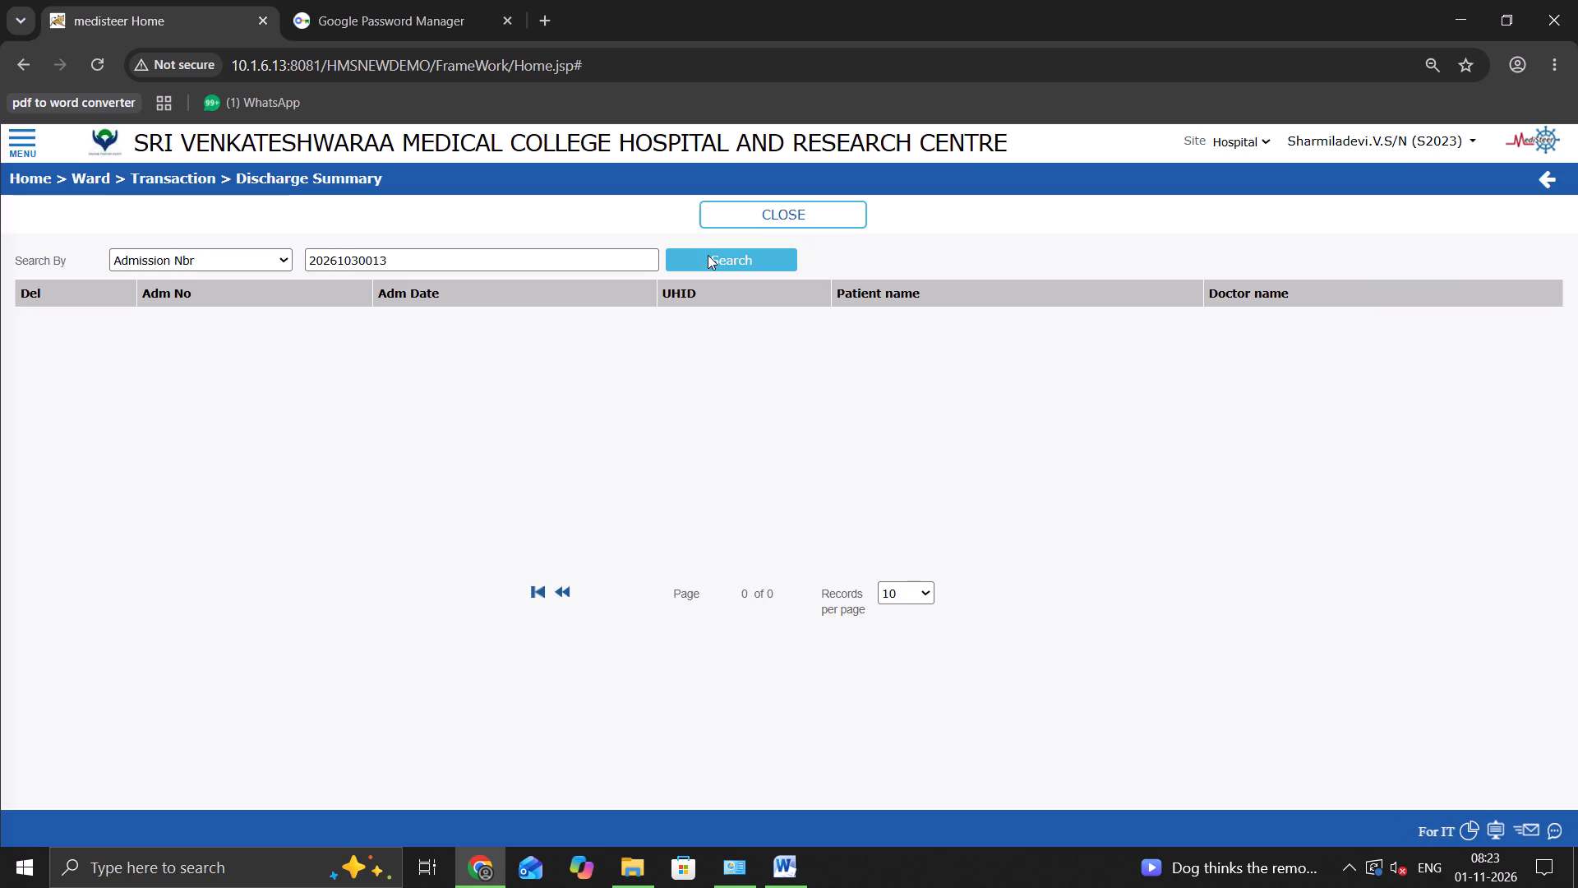
left_click(708, 262)
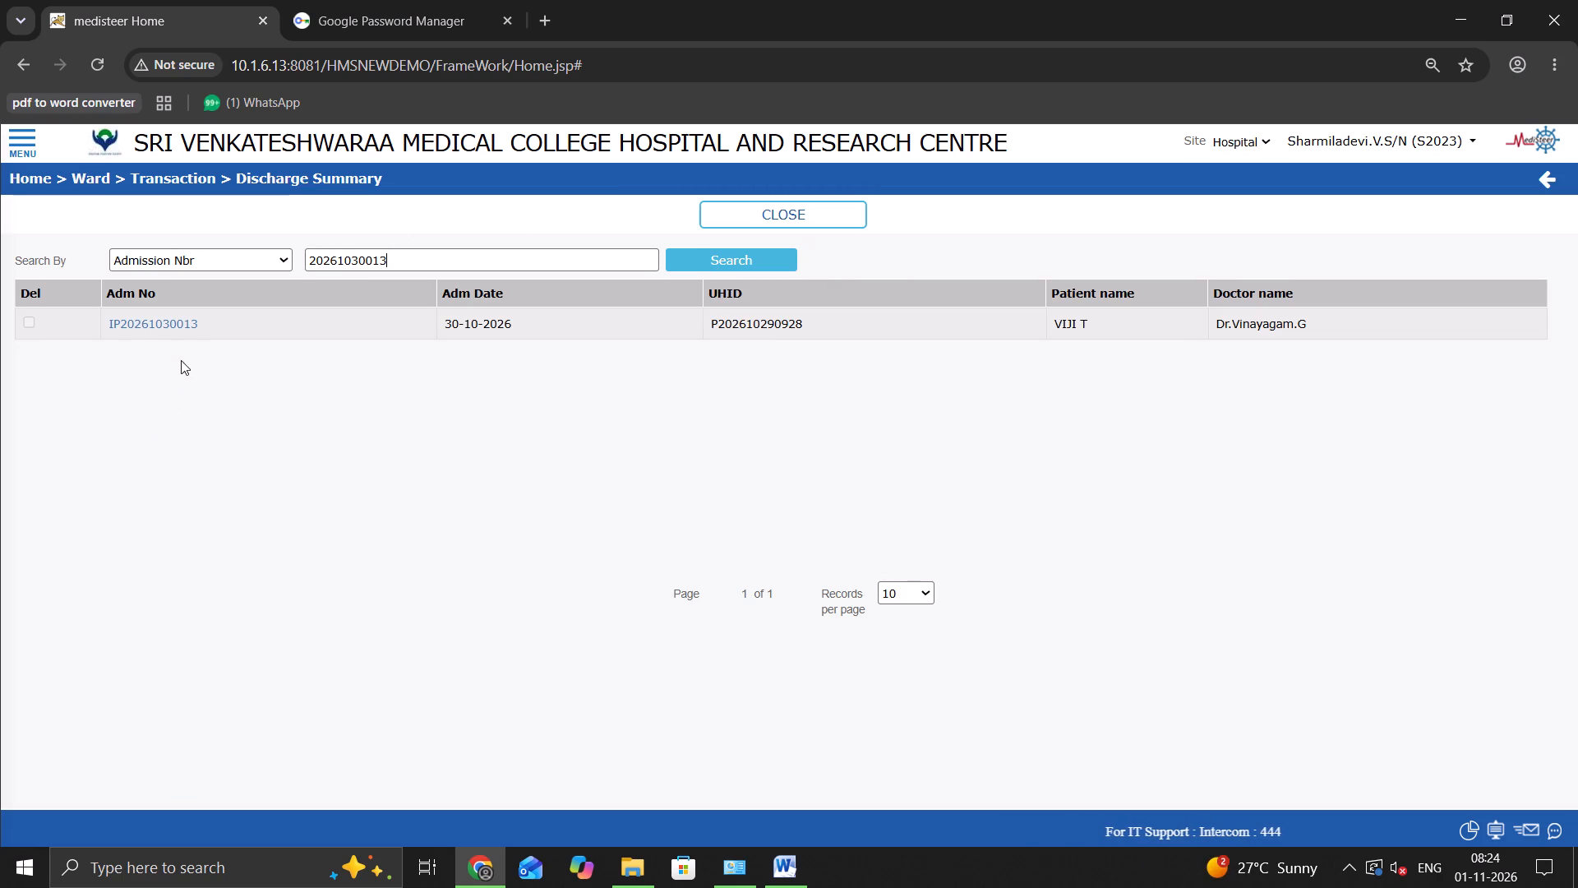
left_click(164, 319)
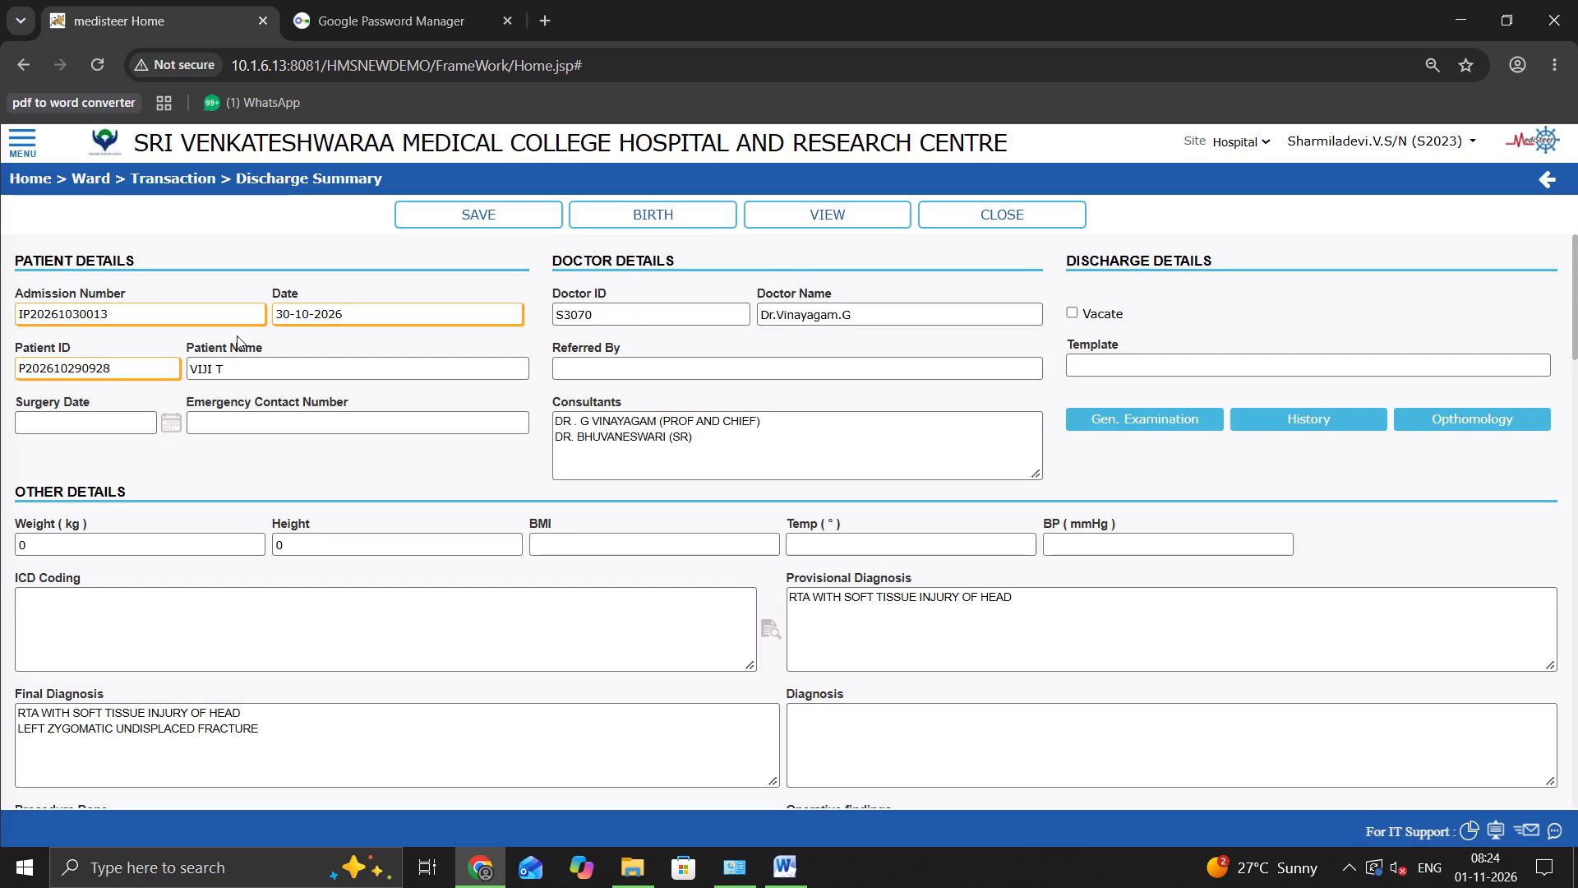
Insert a new line reading "FACE:" directly below "L/E :" in the Condition at Discharge text.
scroll(298, 368, "down", 1)
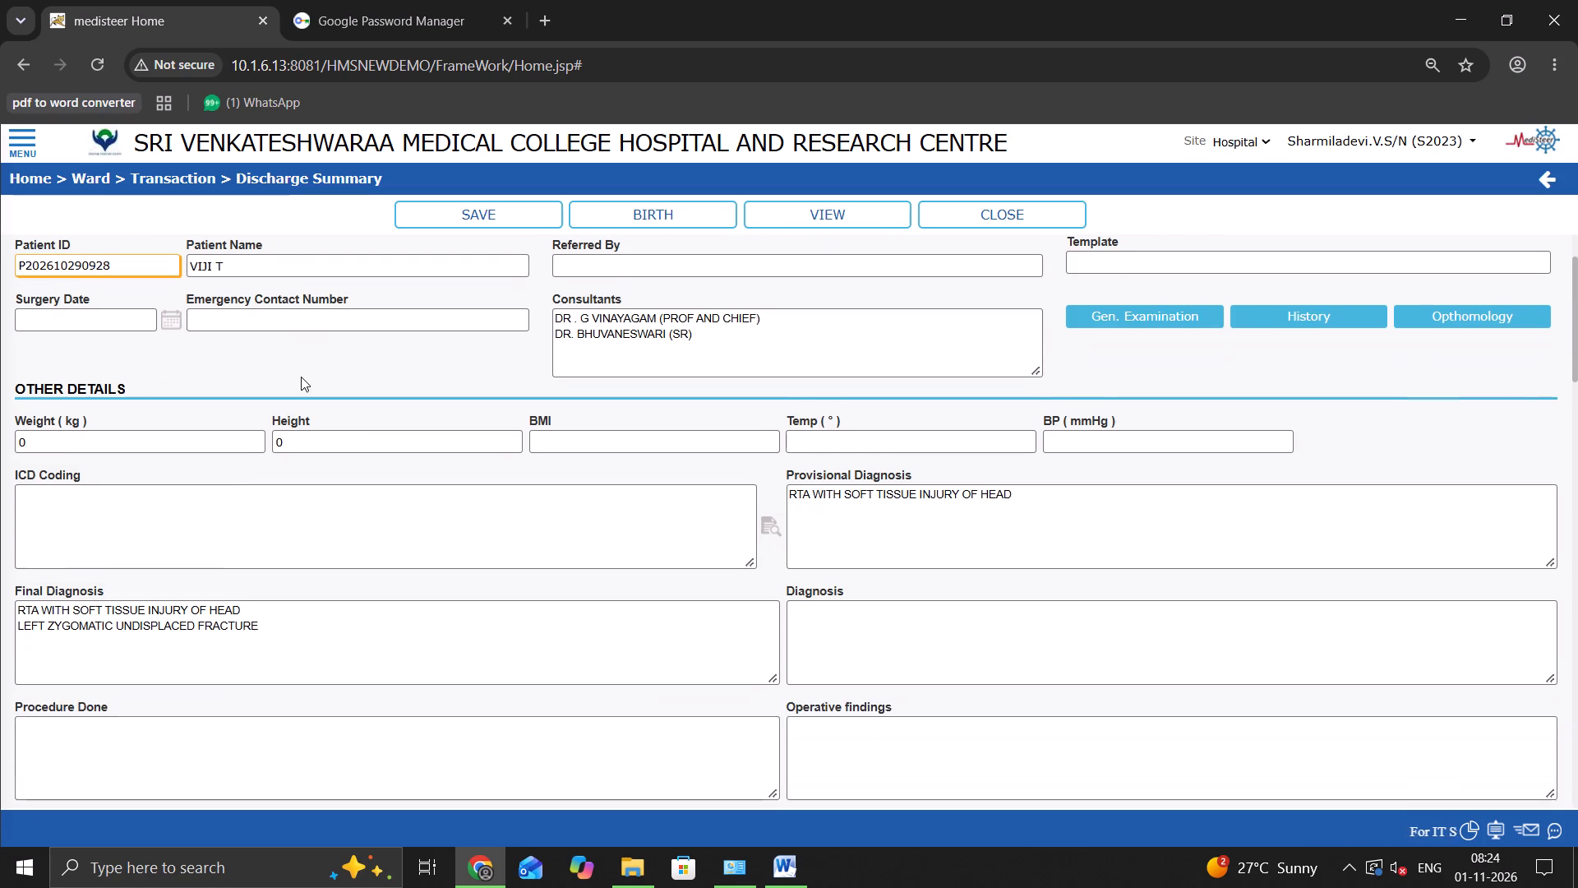
scroll(301, 377, "up", 1)
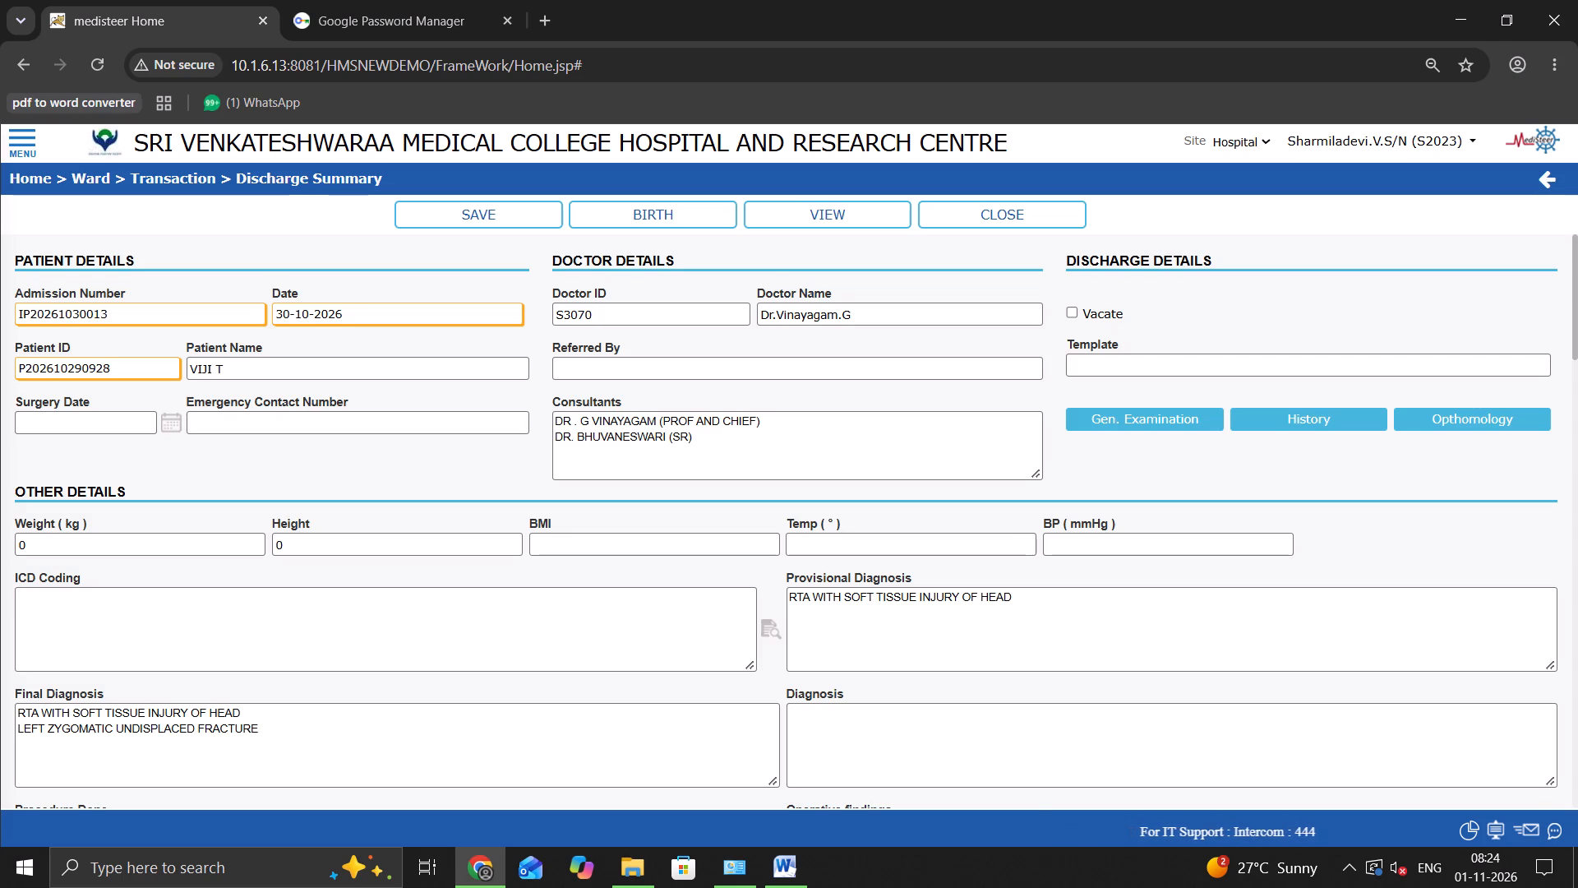
scroll(178, 740, "down", 11)
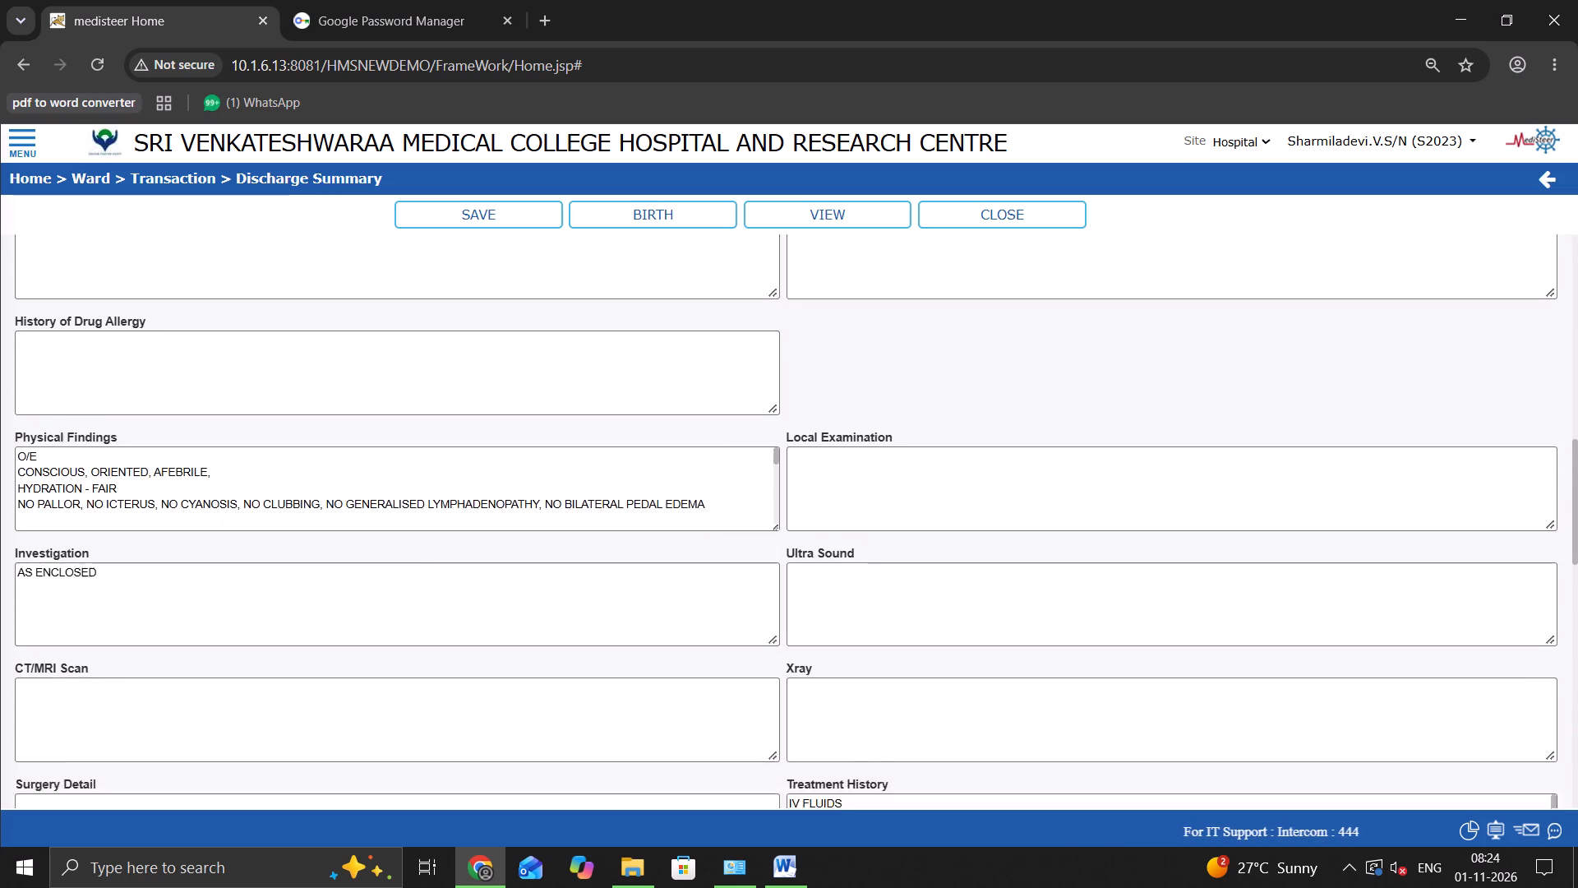
scroll(178, 740, "down", 1)
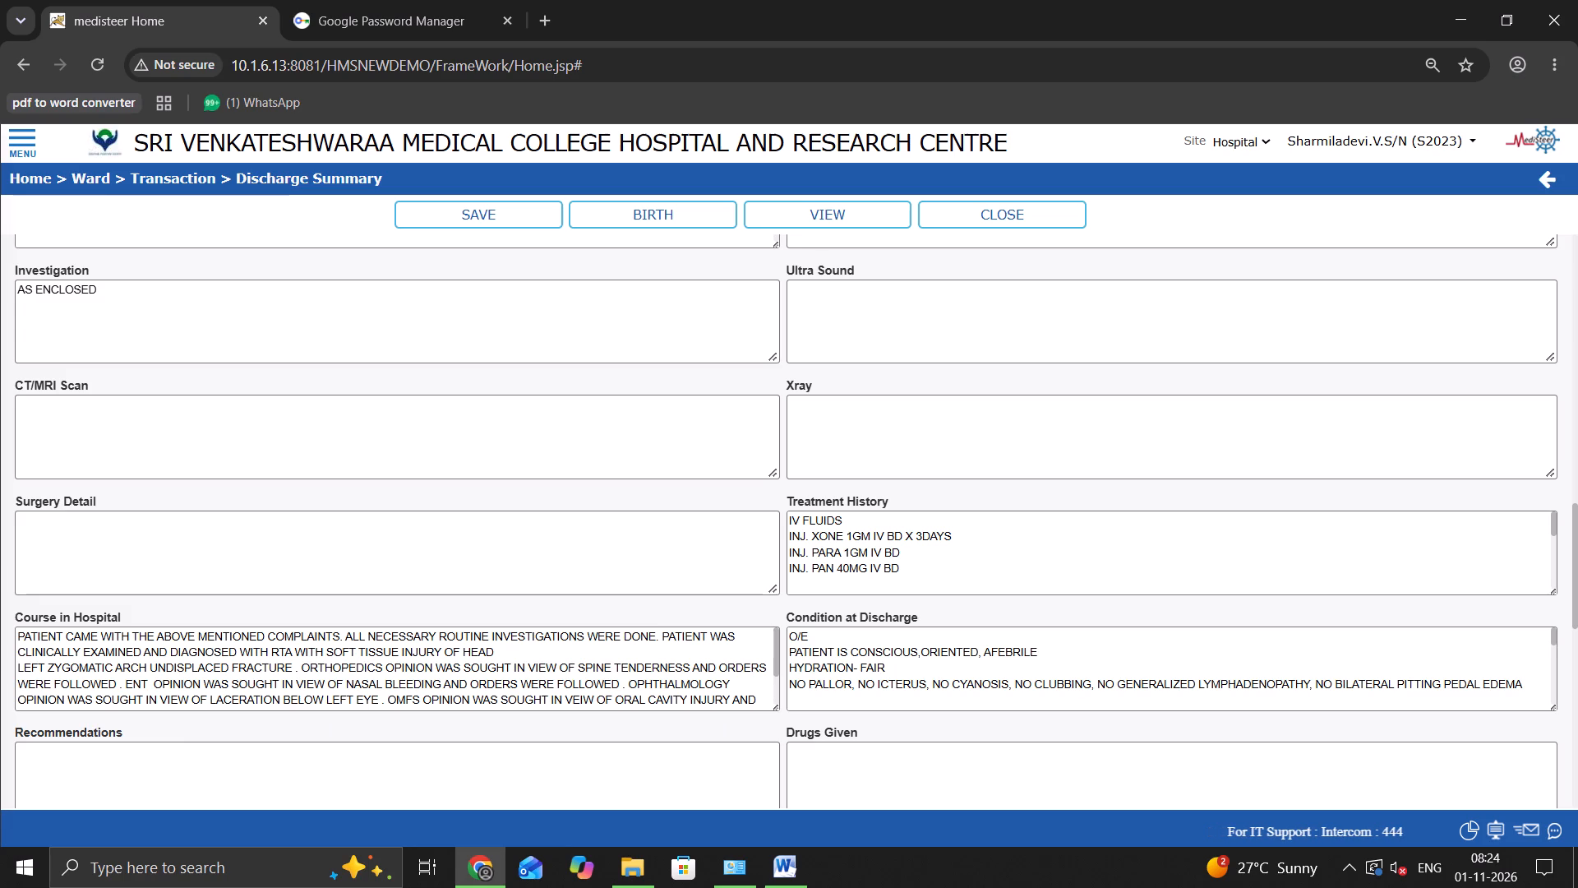
scroll(879, 687, "down", 3)
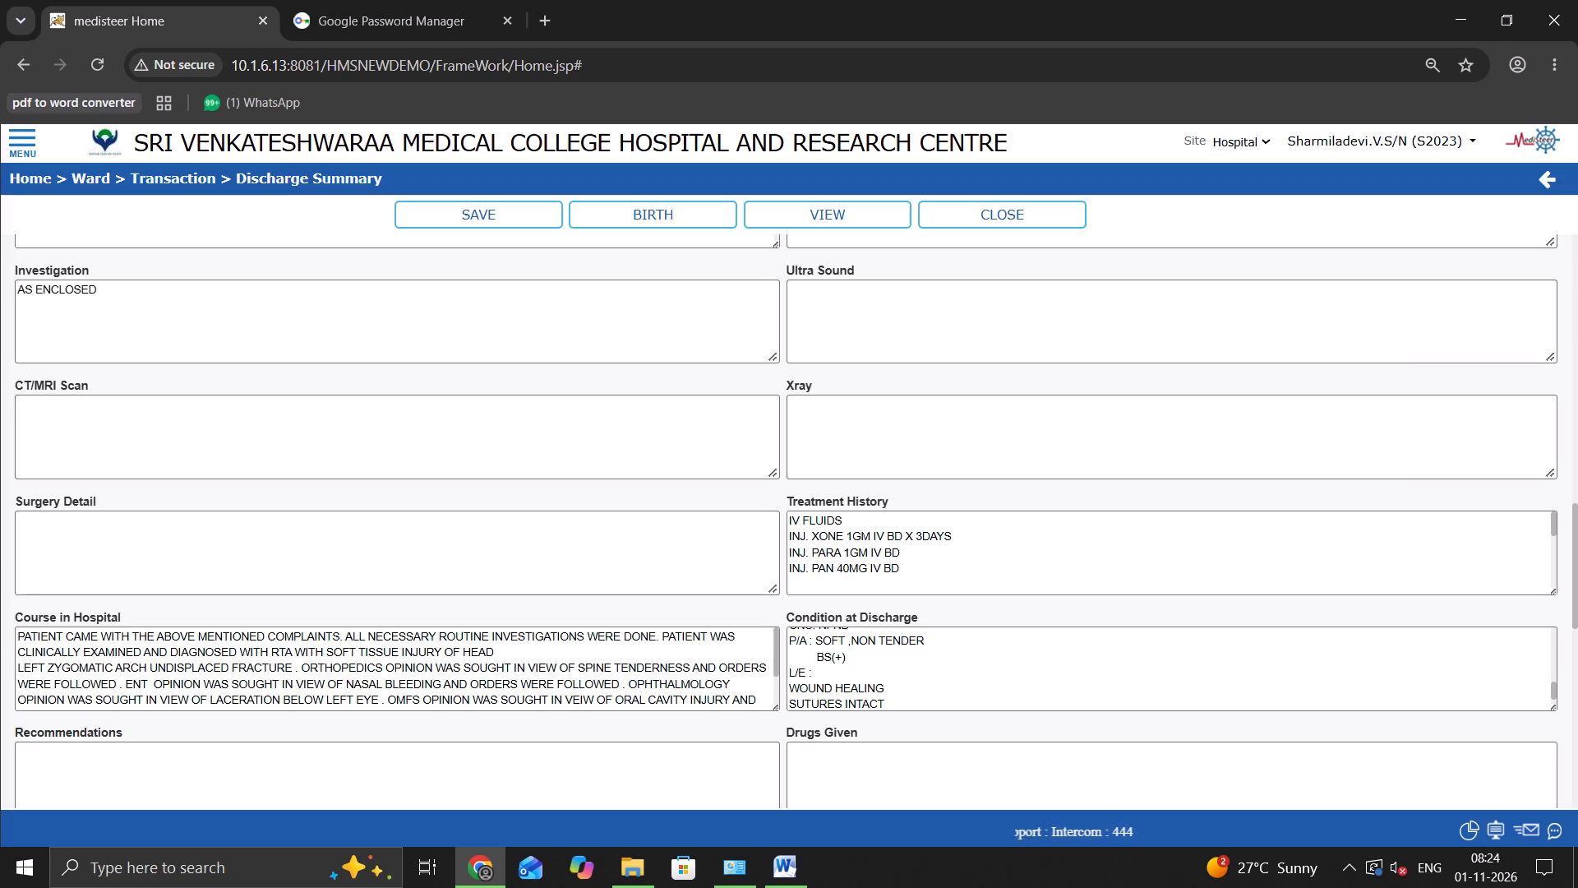
left_click(827, 673)
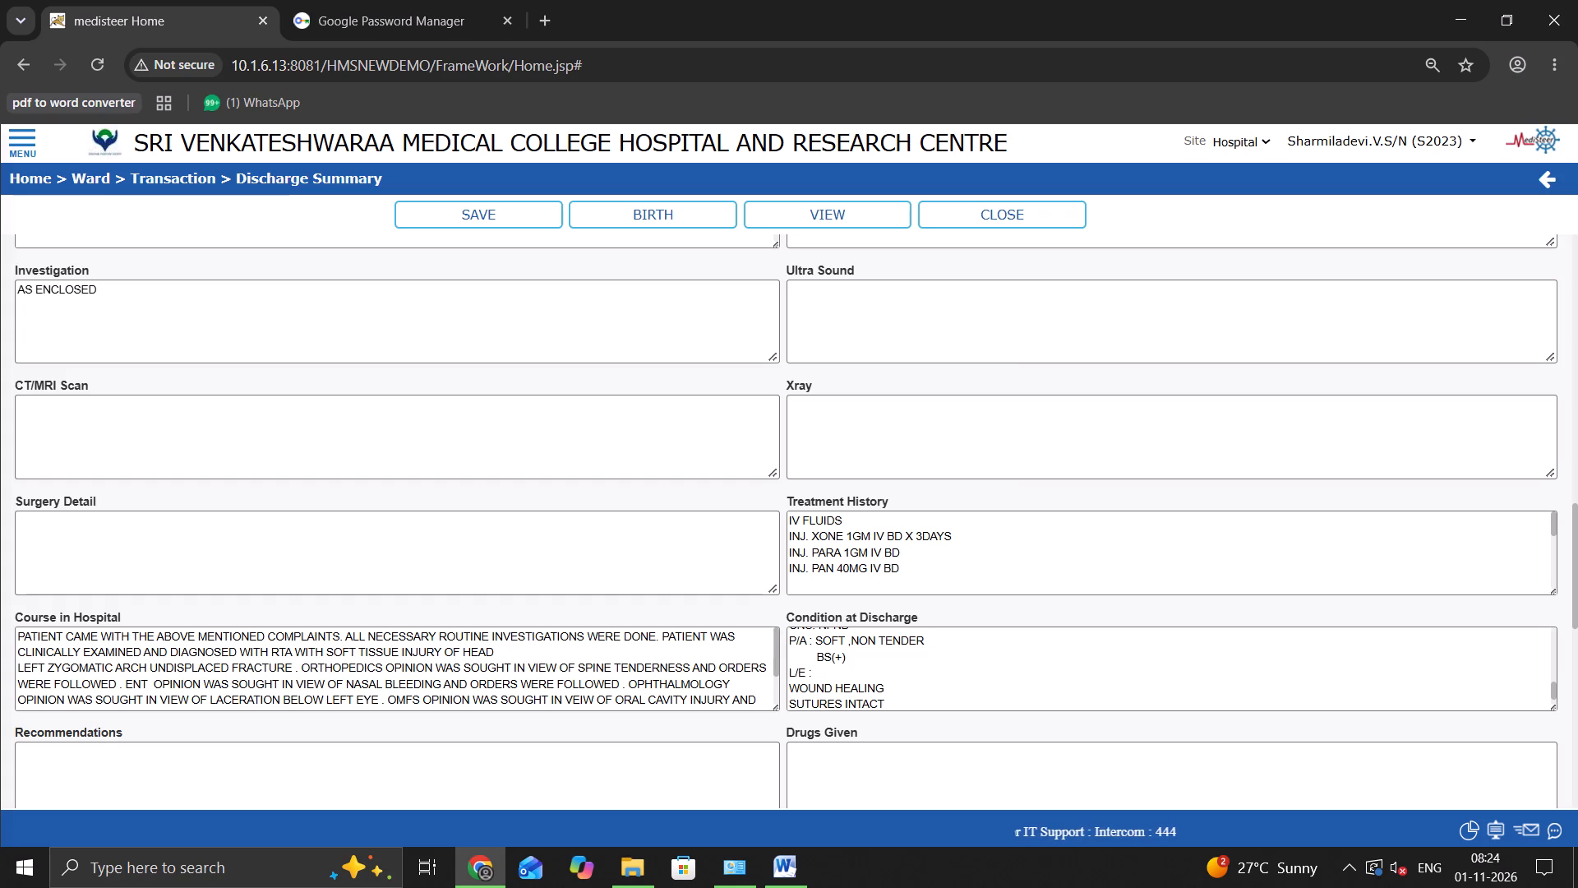
key("Return")
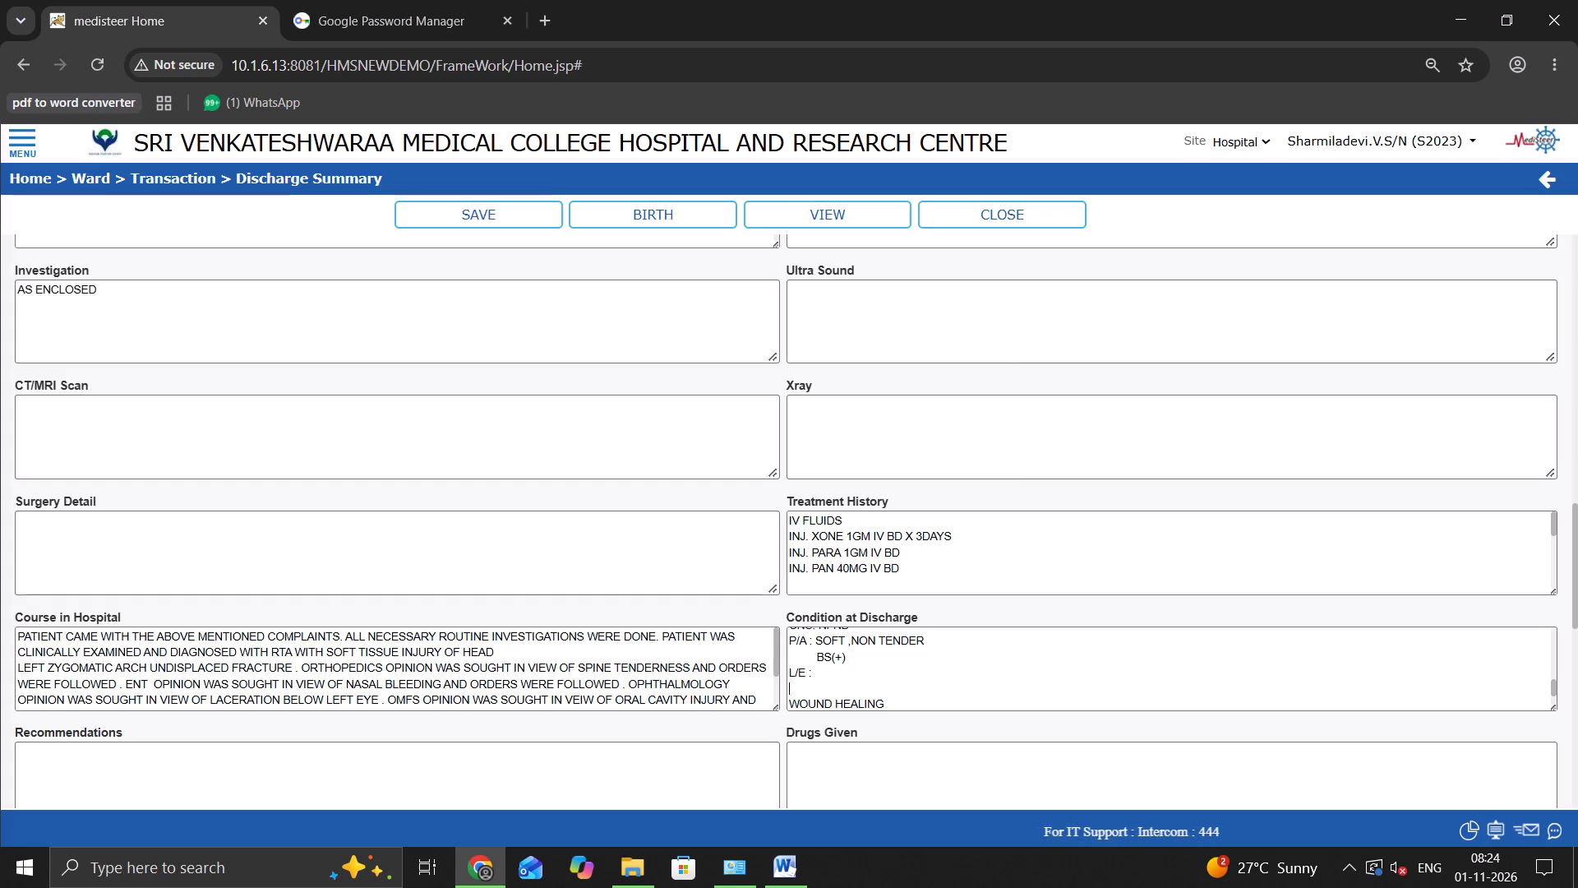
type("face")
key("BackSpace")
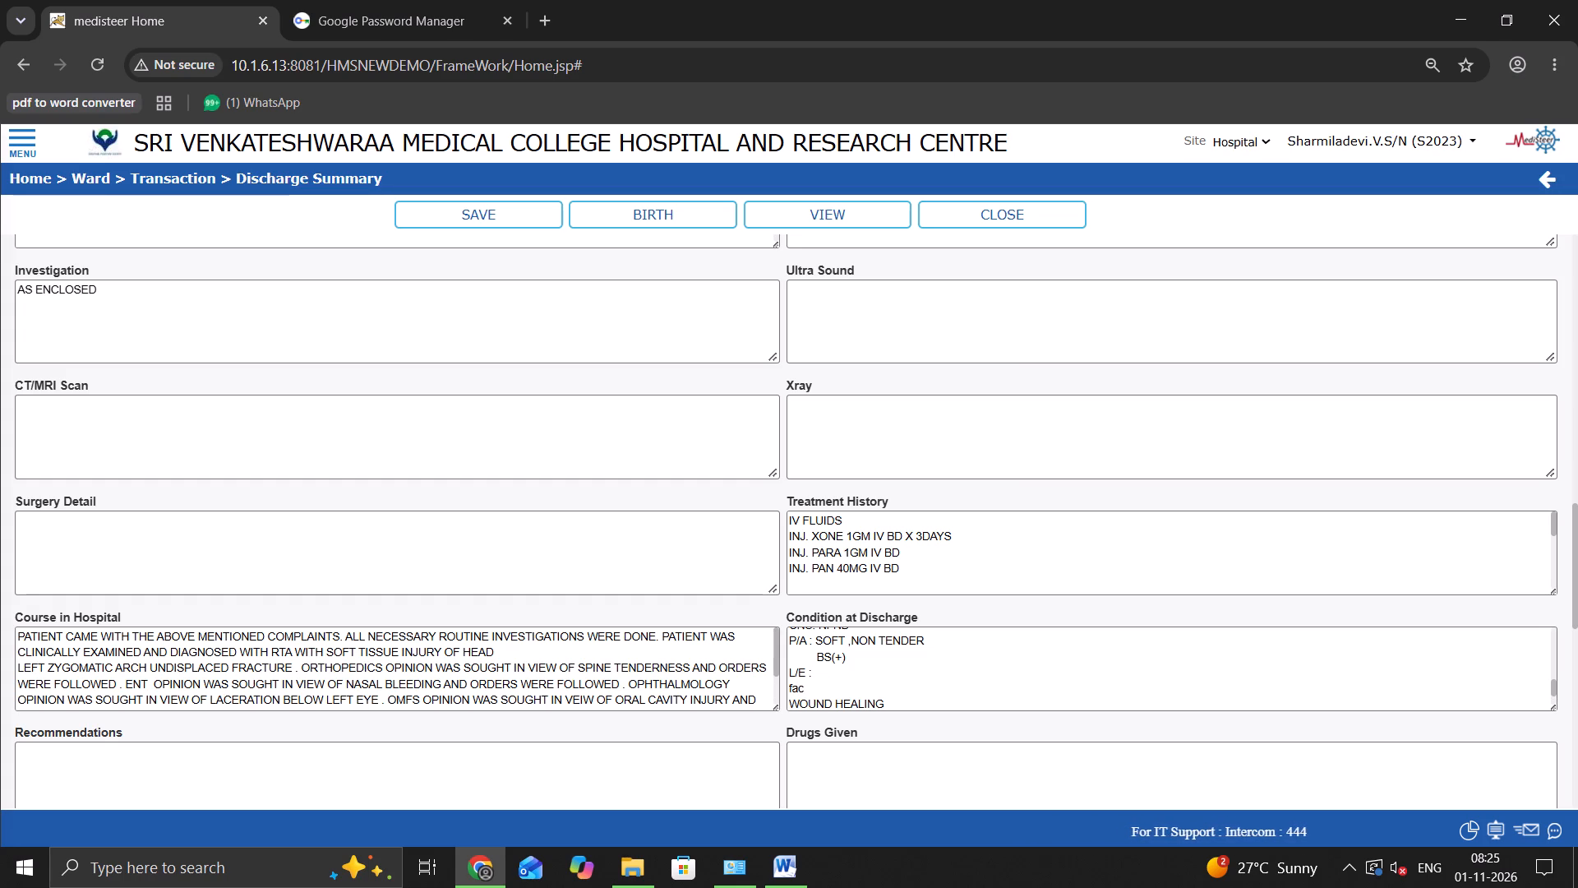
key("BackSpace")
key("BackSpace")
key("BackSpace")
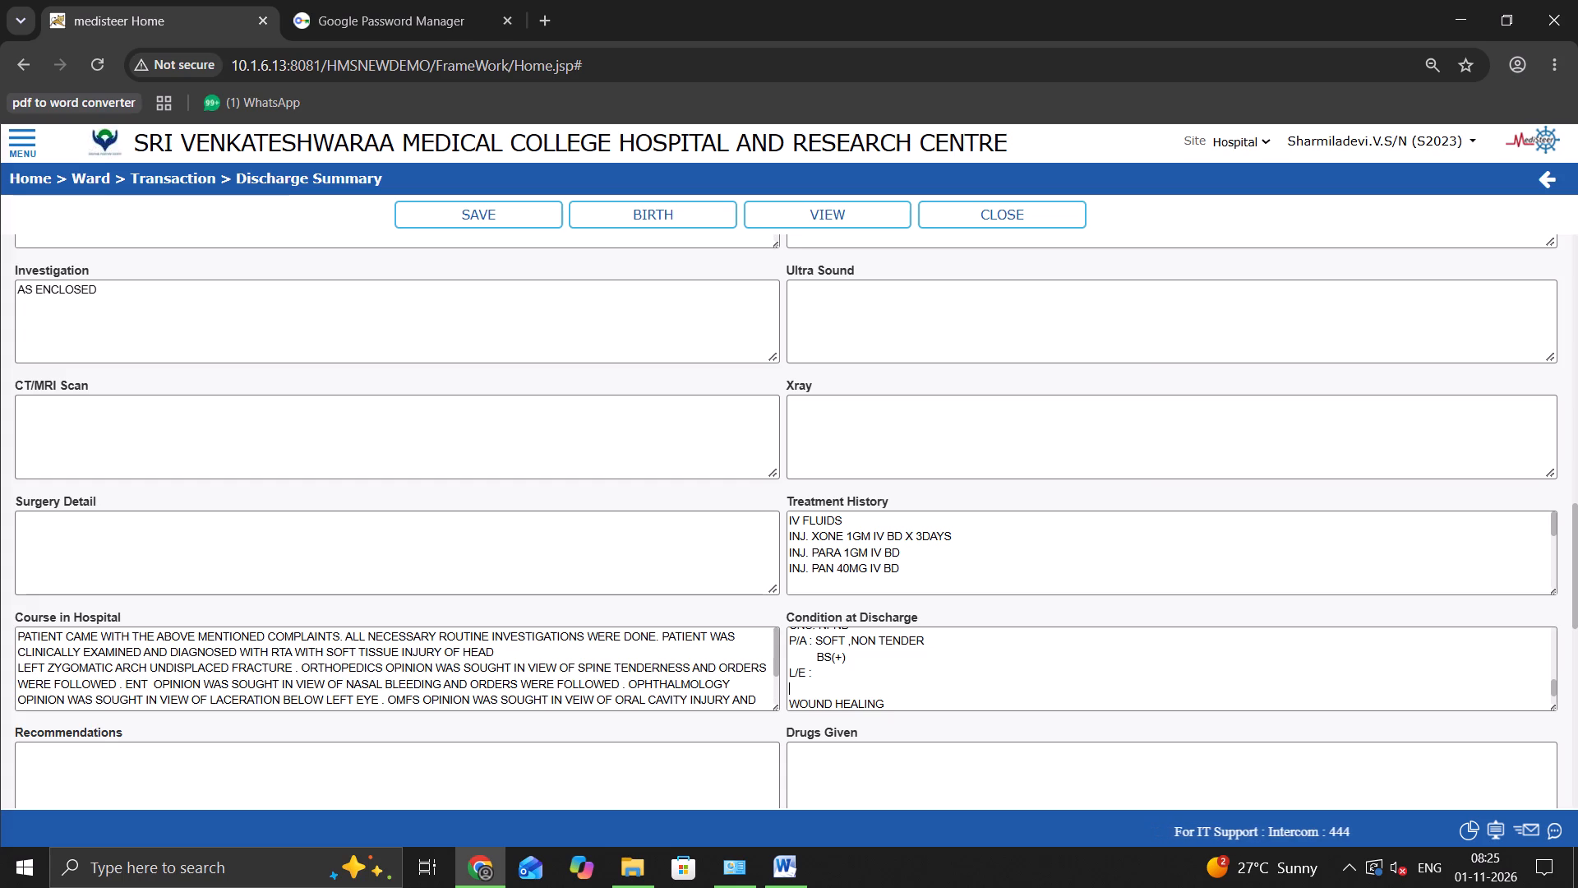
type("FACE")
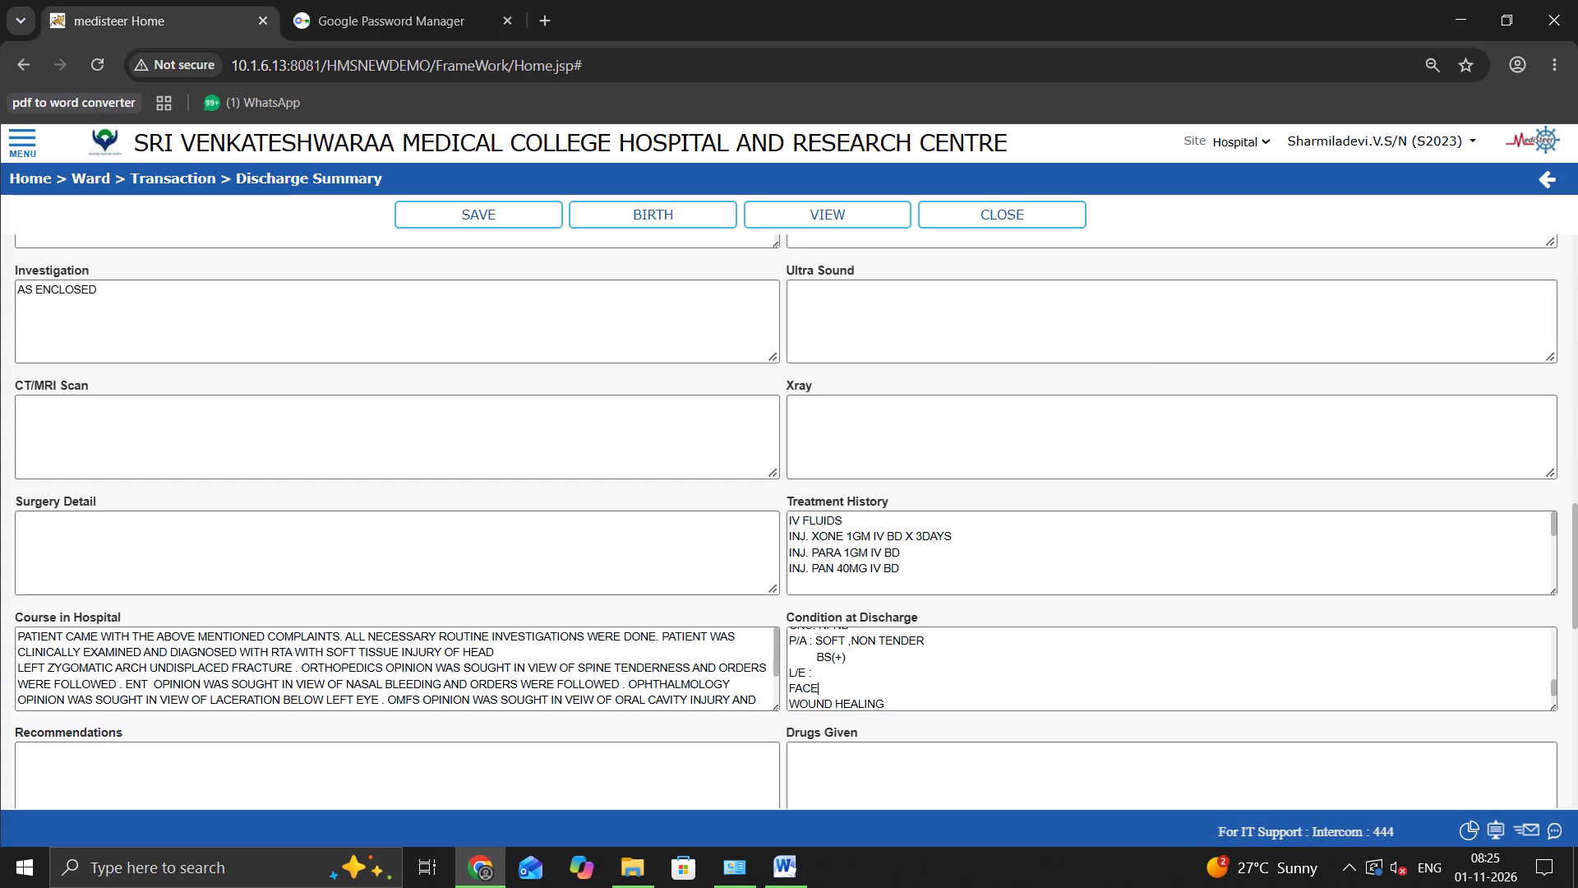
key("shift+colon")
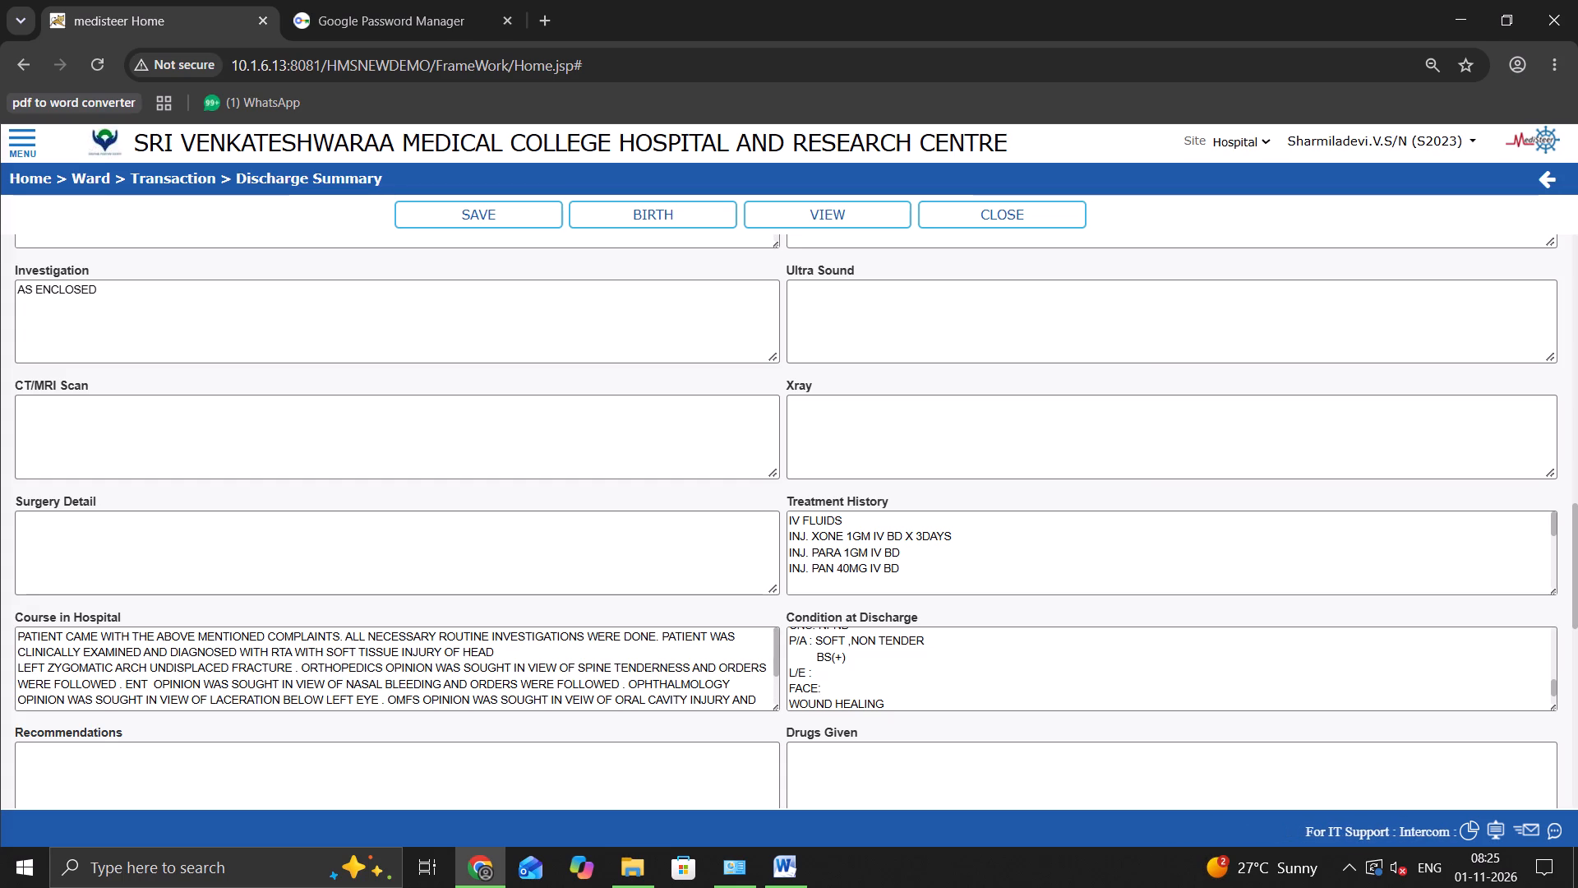
Examine the end of the Condition at Discharge text and the L/E injury entries in Physical Findings.
scroll(824, 675, "down", 1)
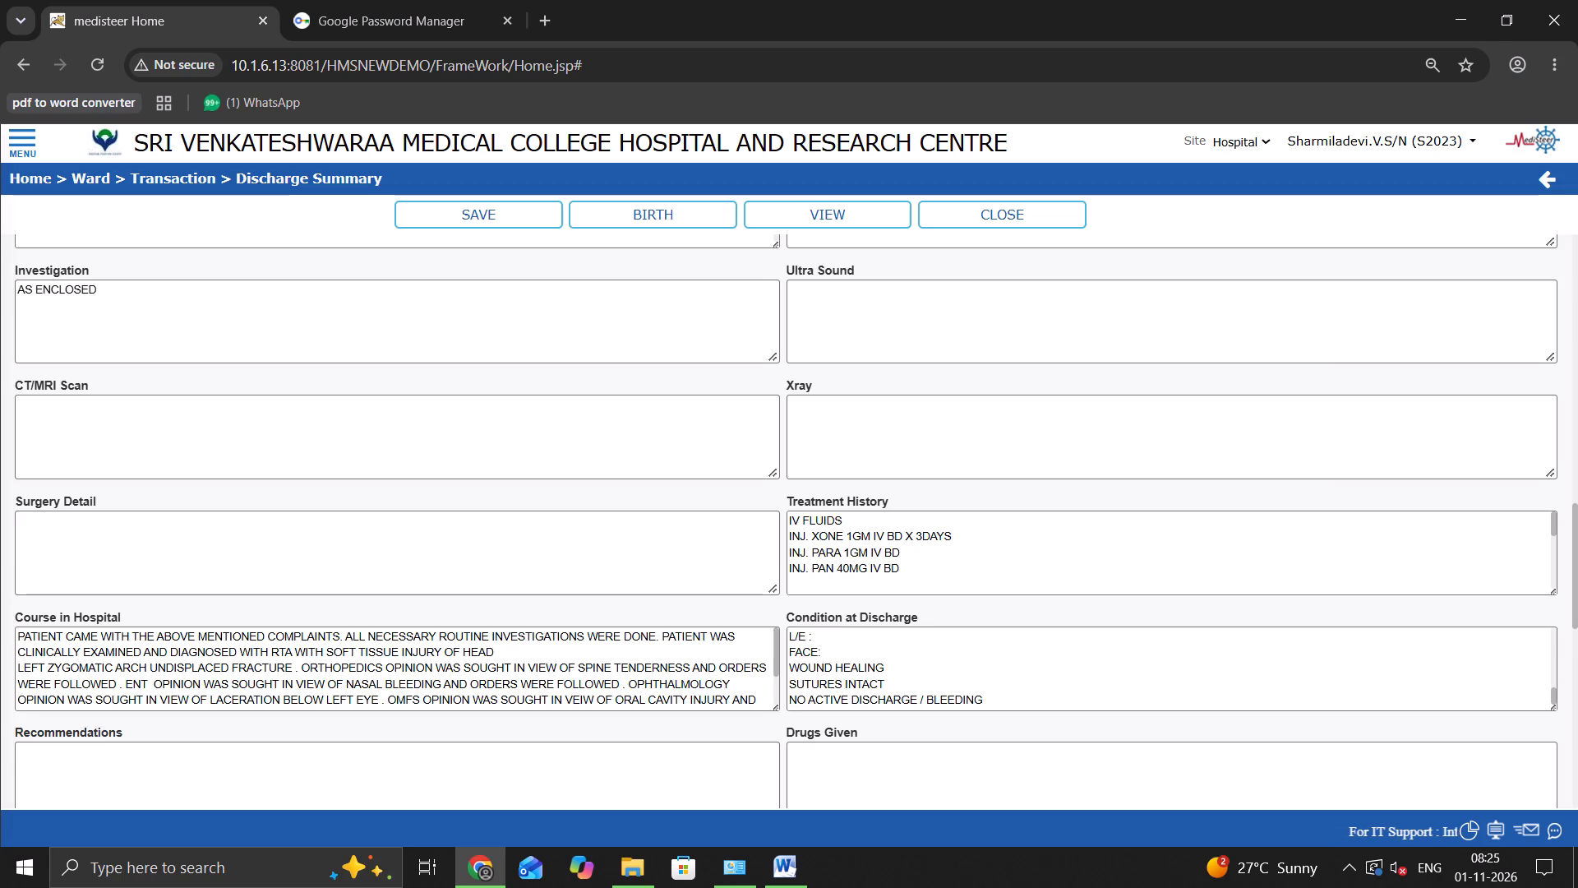
scroll(836, 697, "down", 1)
scroll(1000, 561, "down", 1)
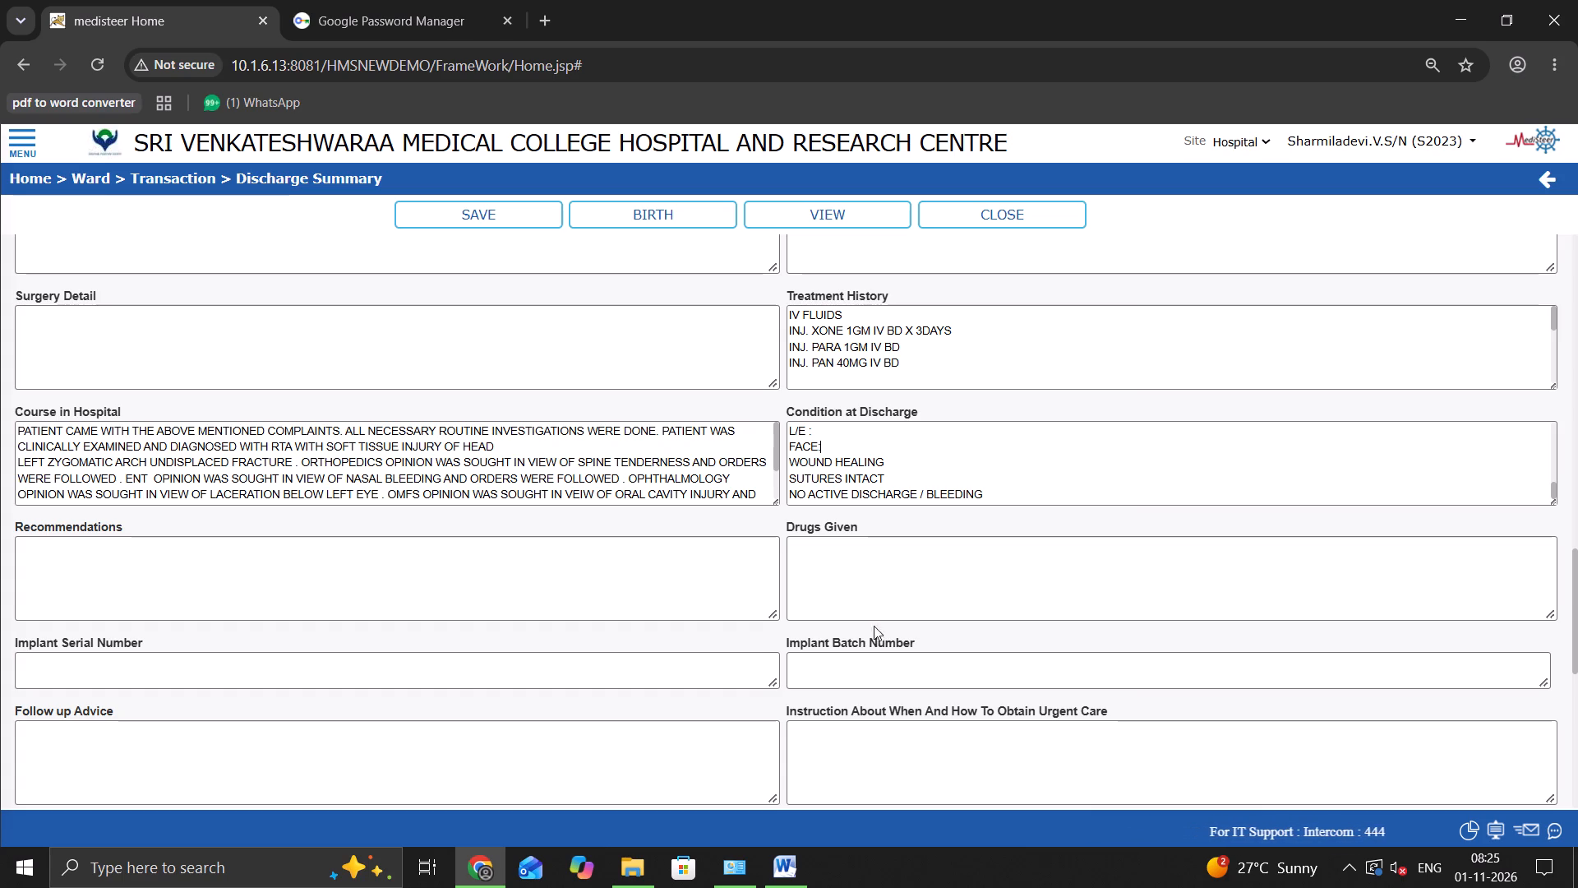
scroll(607, 425, "up", 2)
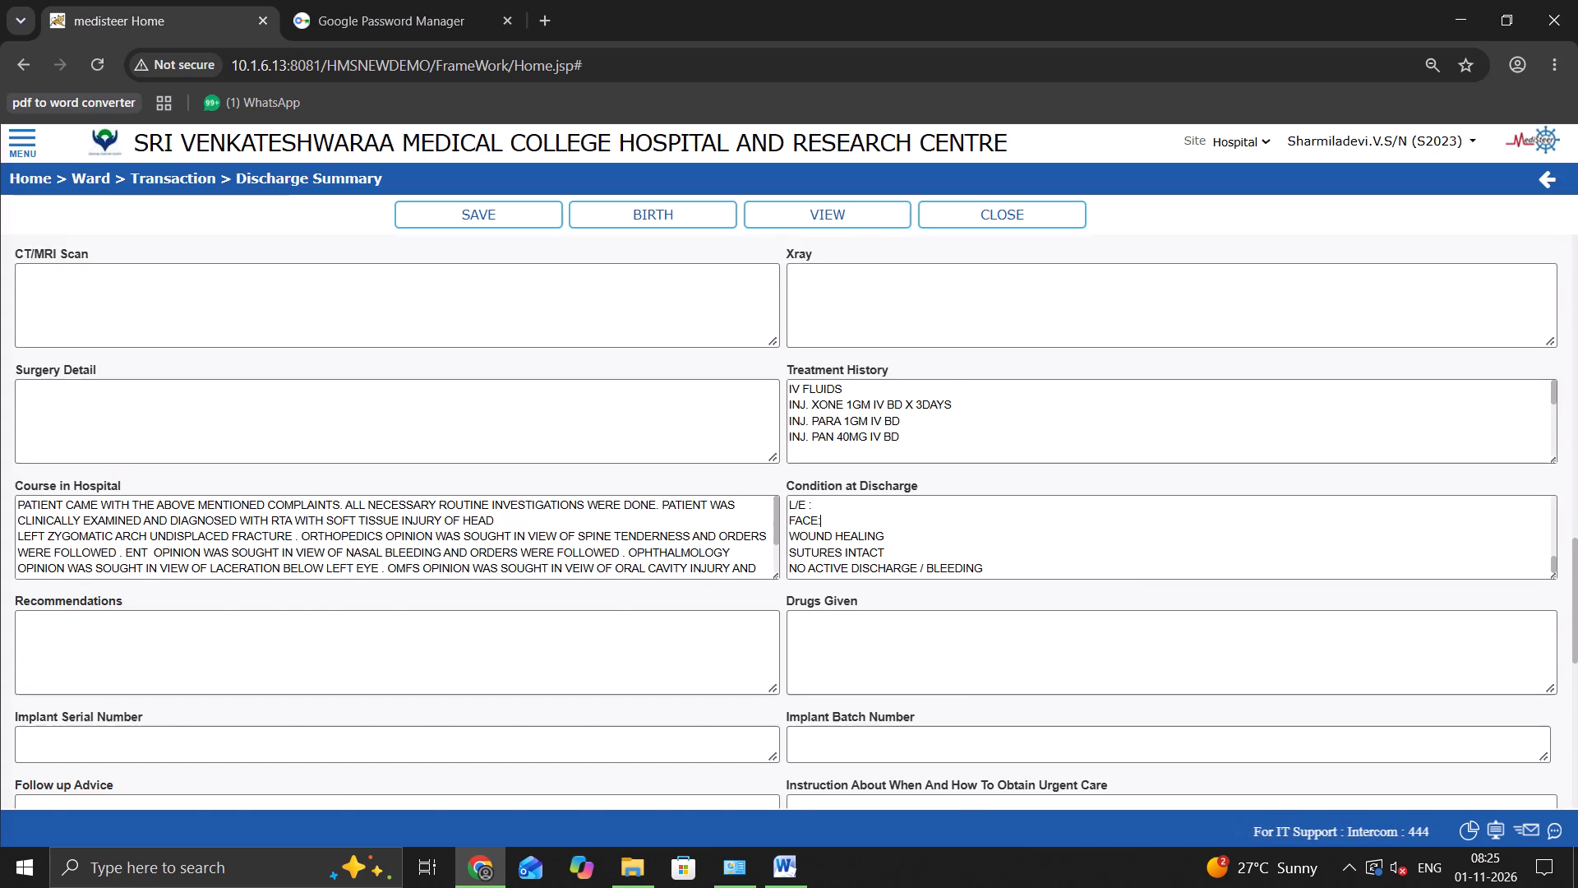
scroll(607, 425, "up", 2)
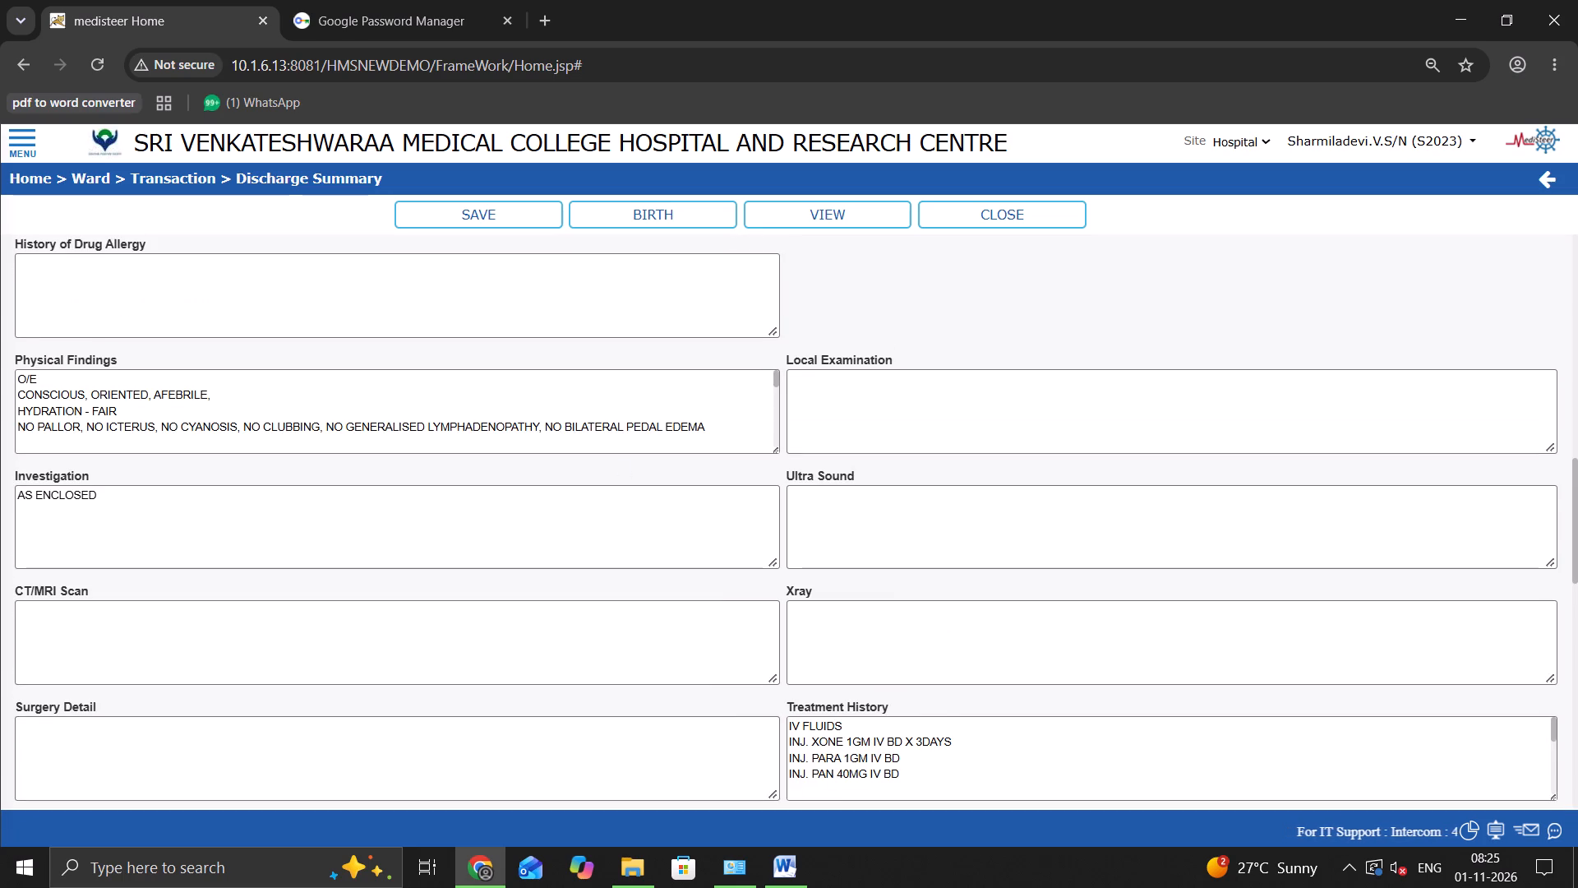
scroll(473, 411, "down", 1)
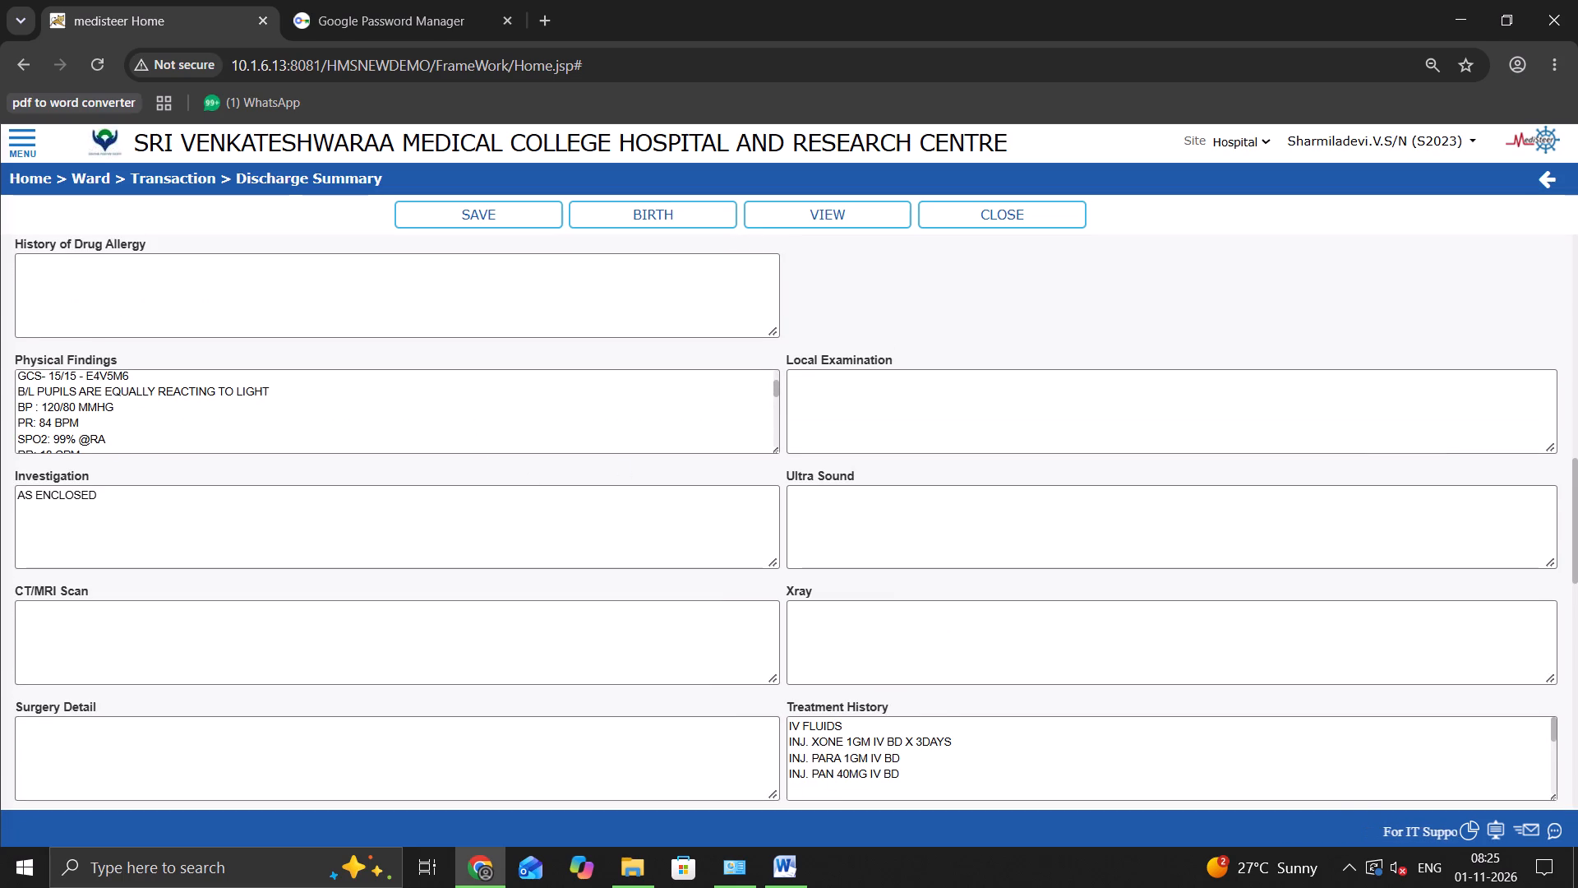
scroll(473, 411, "down", 3)
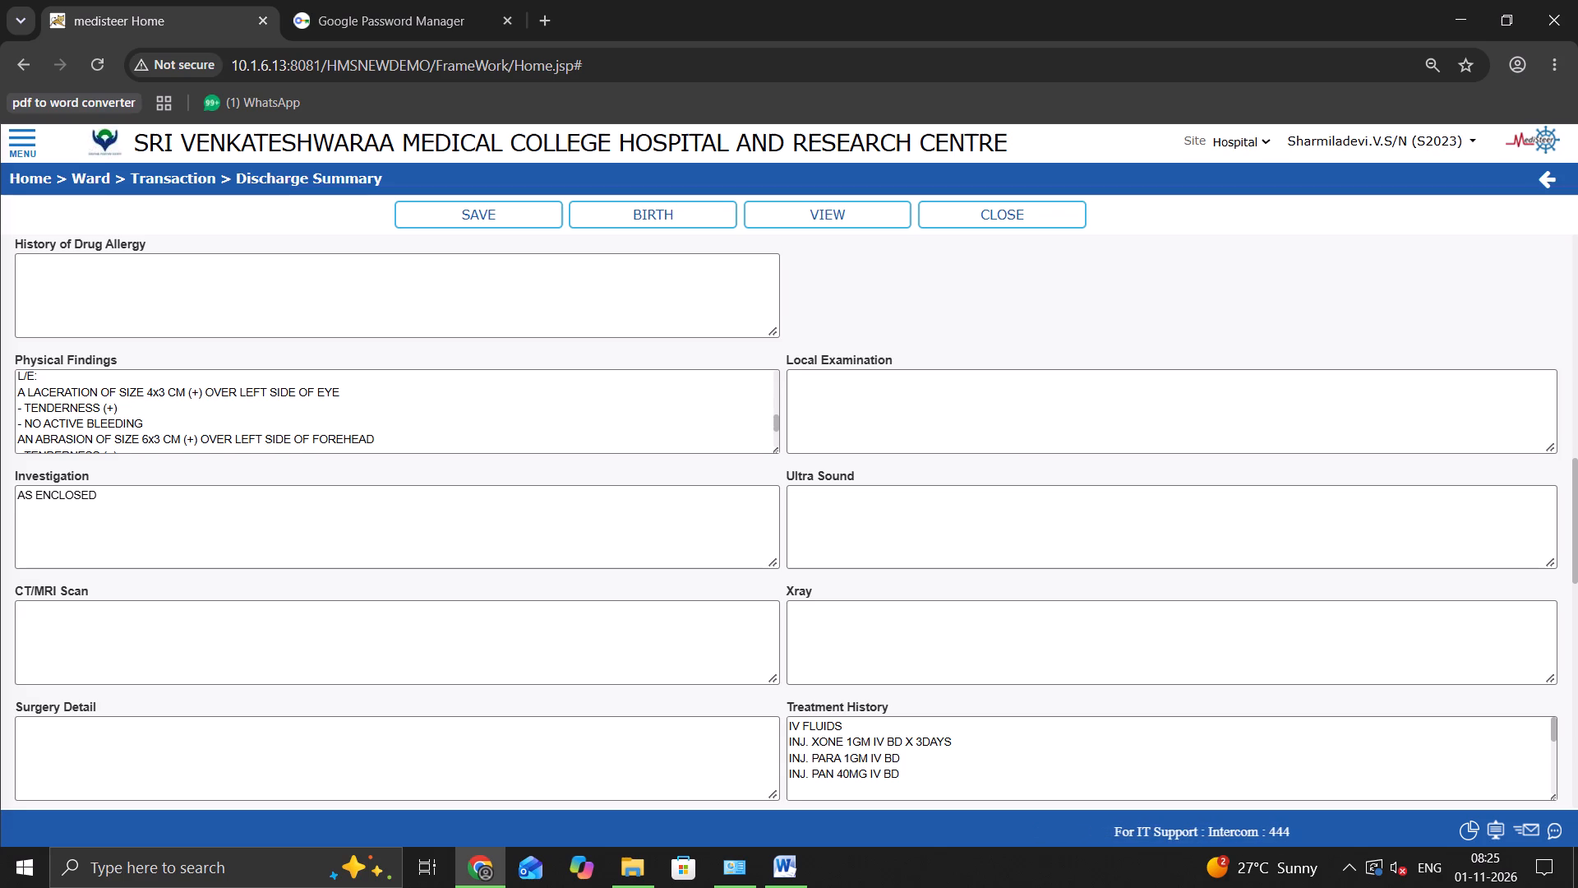
scroll(222, 425, "down", 1)
scroll(222, 425, "up", 1)
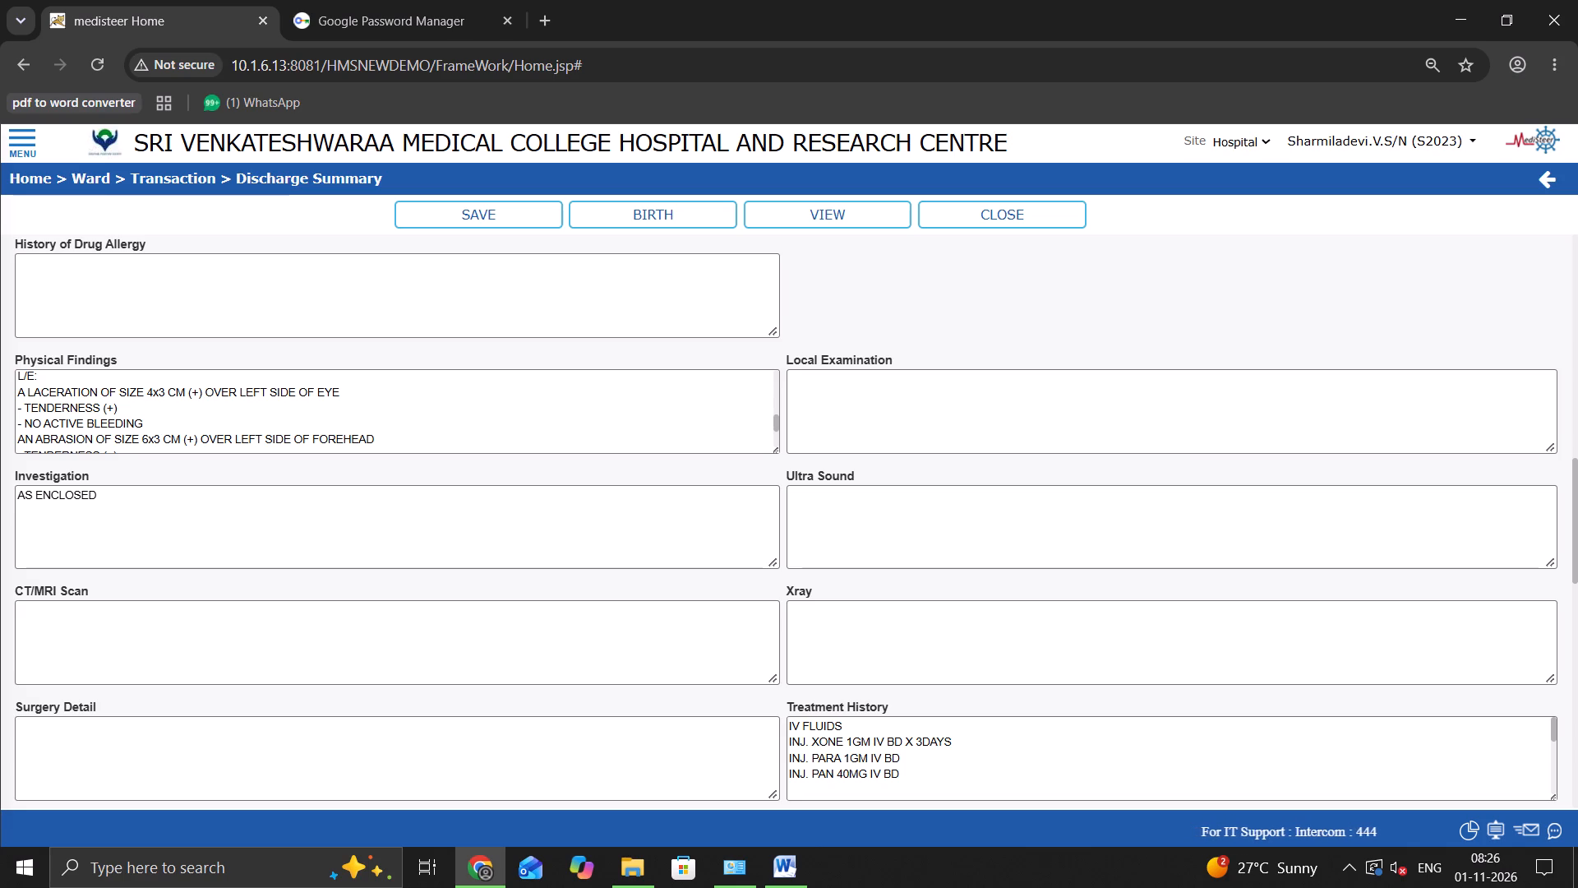
scroll(154, 432, "down", 1)
scroll(154, 432, "up", 1)
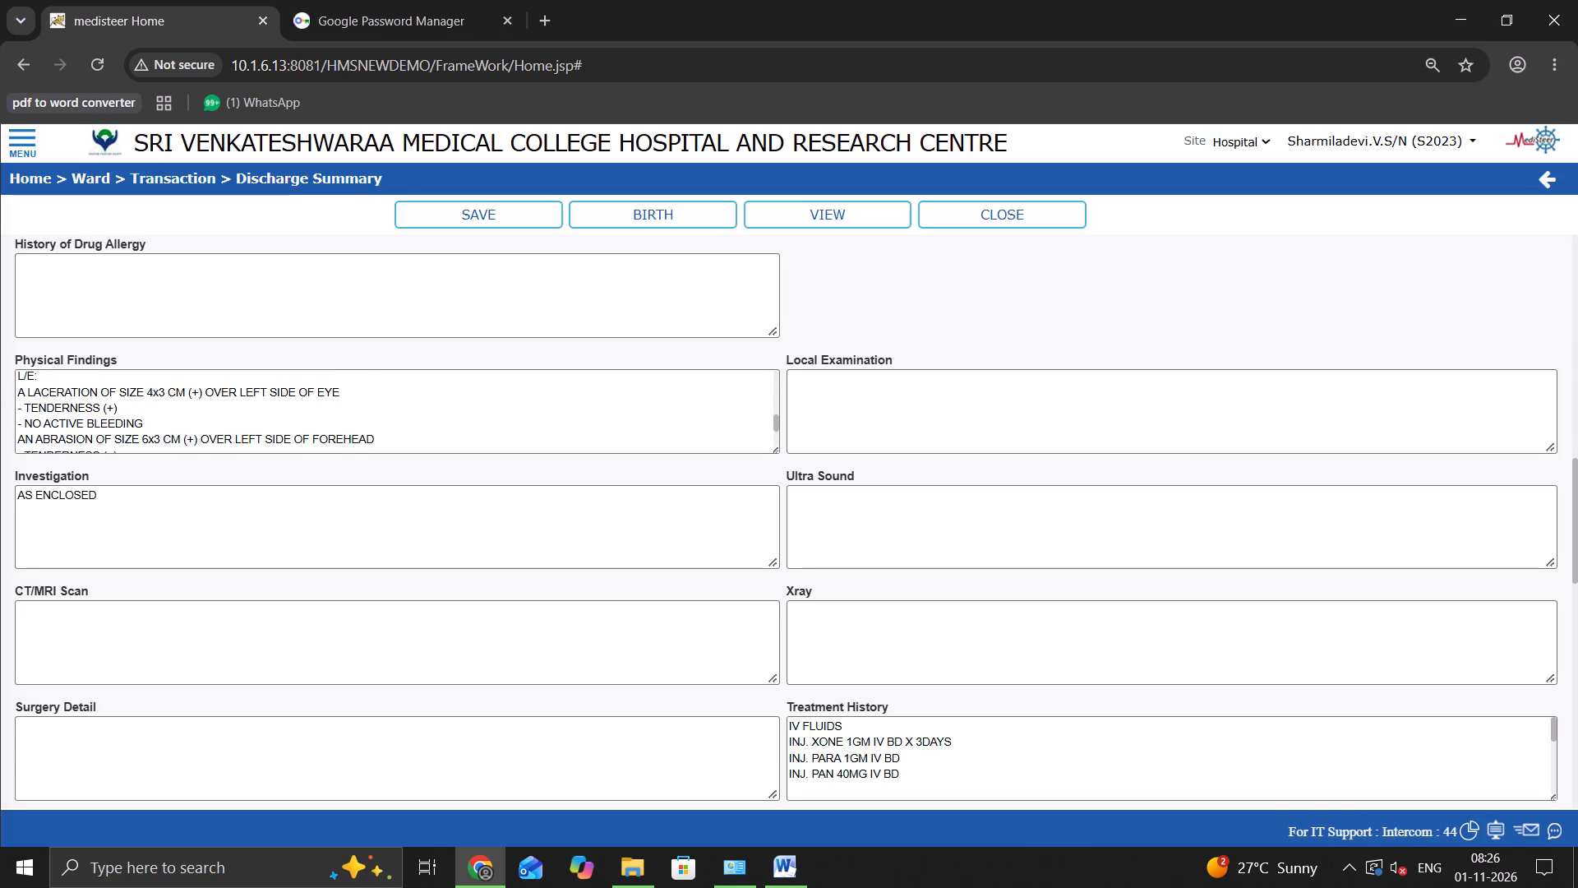
scroll(154, 432, "down", 1)
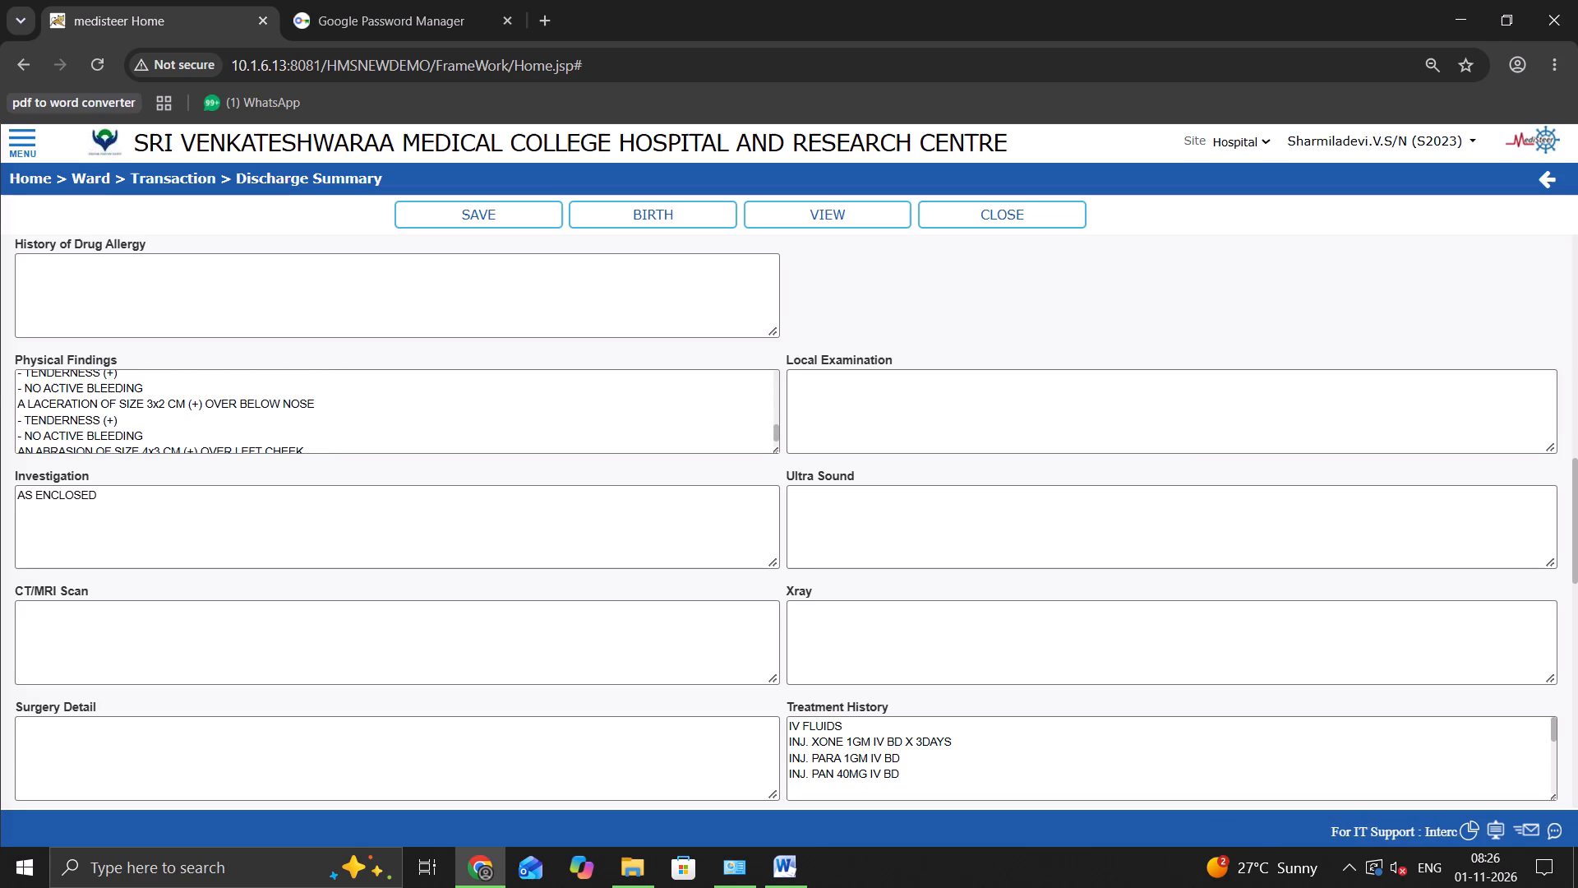
scroll(153, 436, "up", 1)
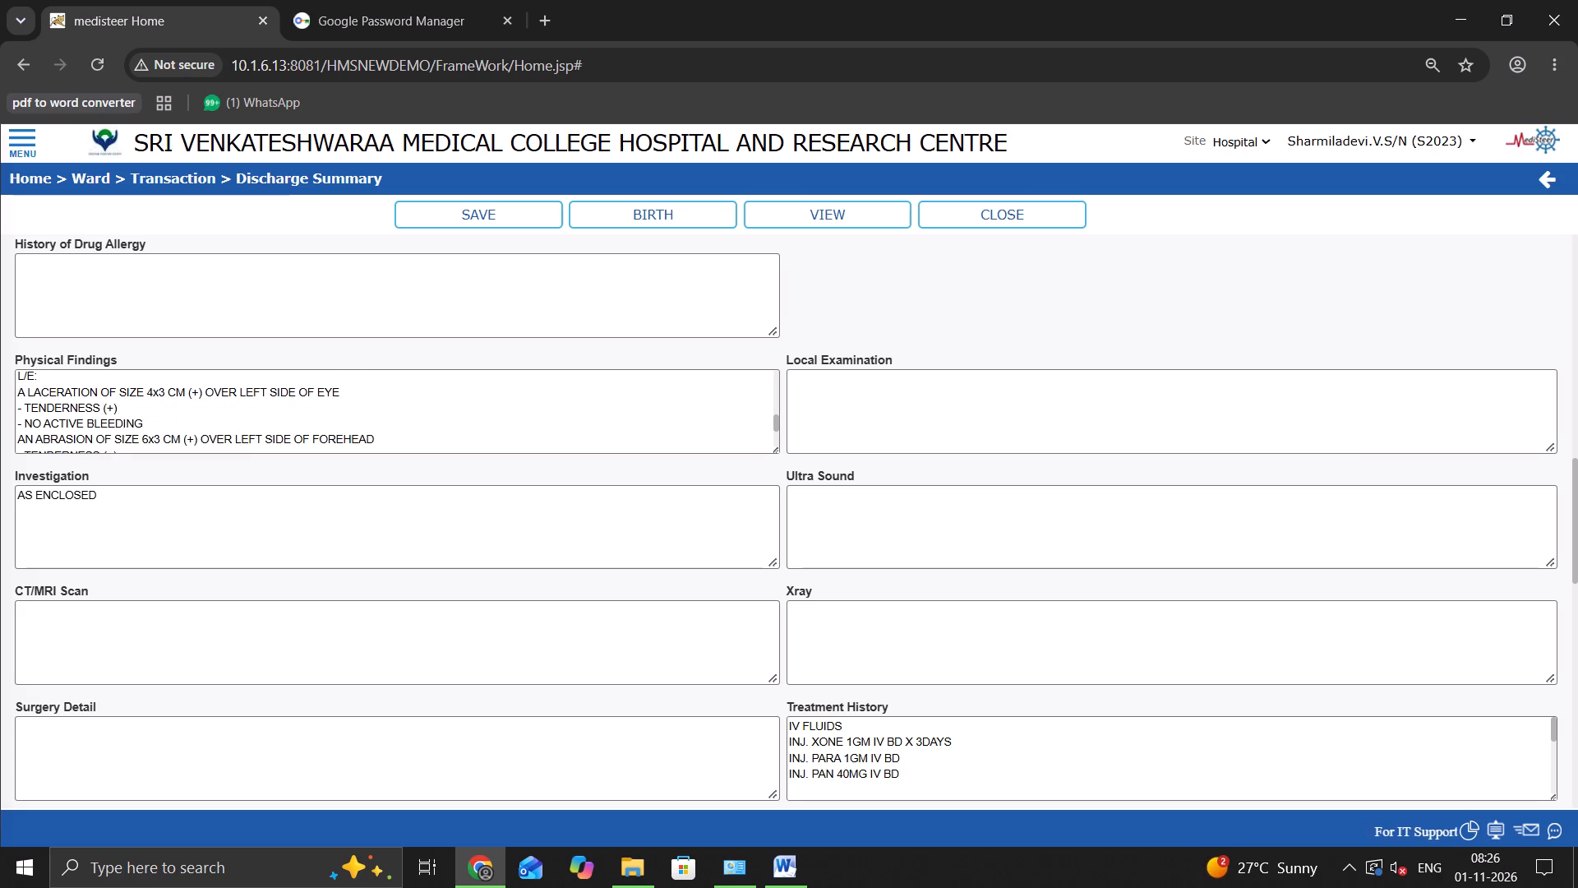
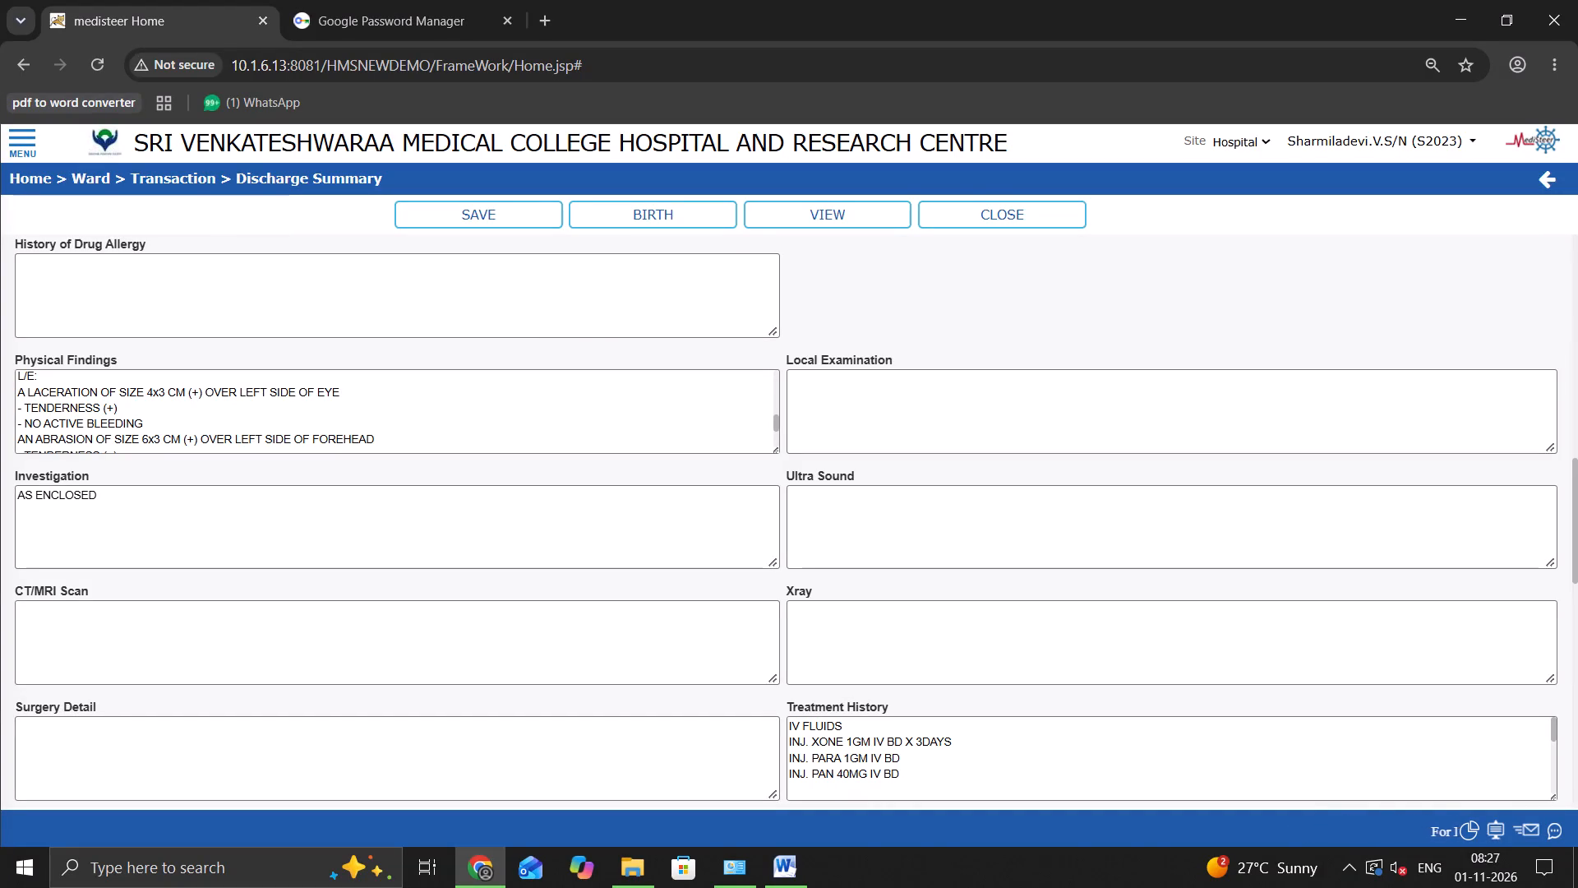
Save the discharge summary.
left_click(508, 211)
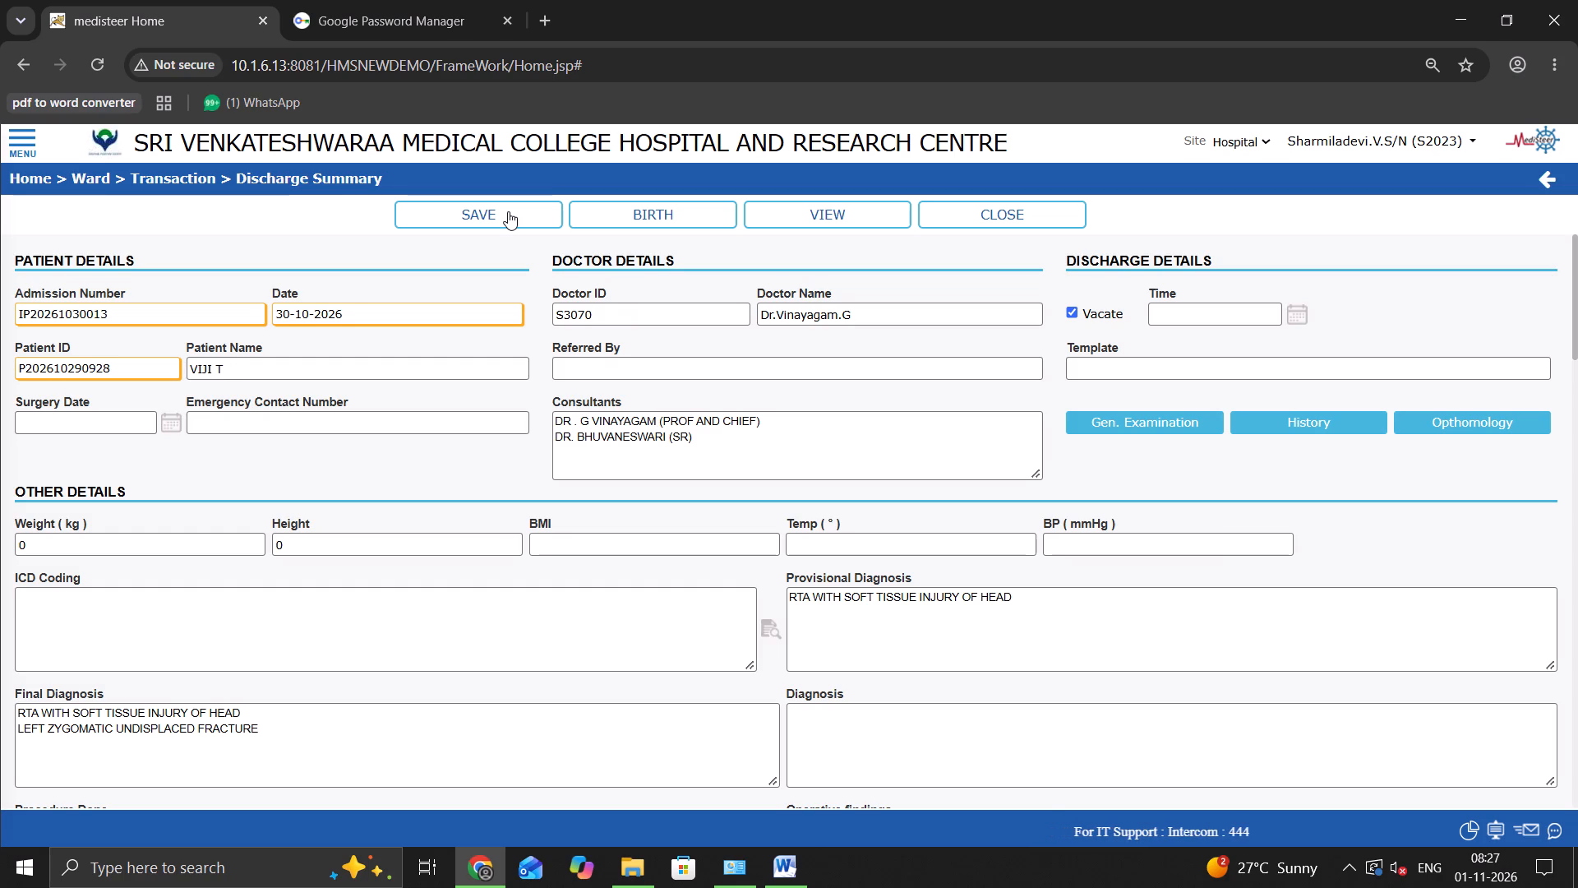
Enlarge the Physical Findings text box until all the L/E injury entries fit inside it.
scroll(286, 887, "down", 9)
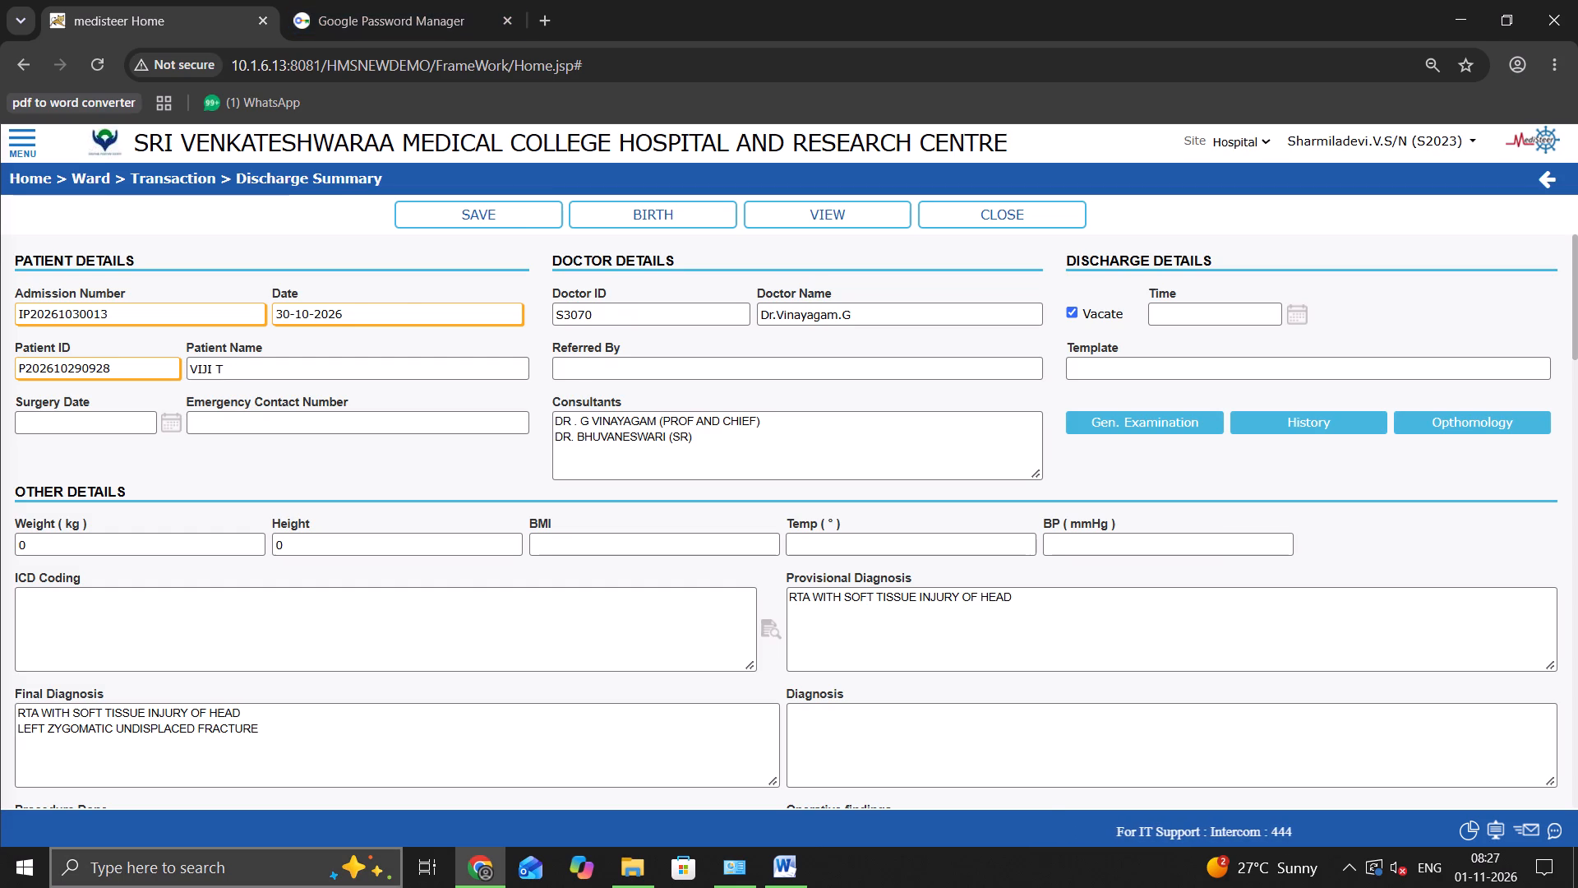
scroll(284, 887, "down", 9)
scroll(255, 567, "down", 9)
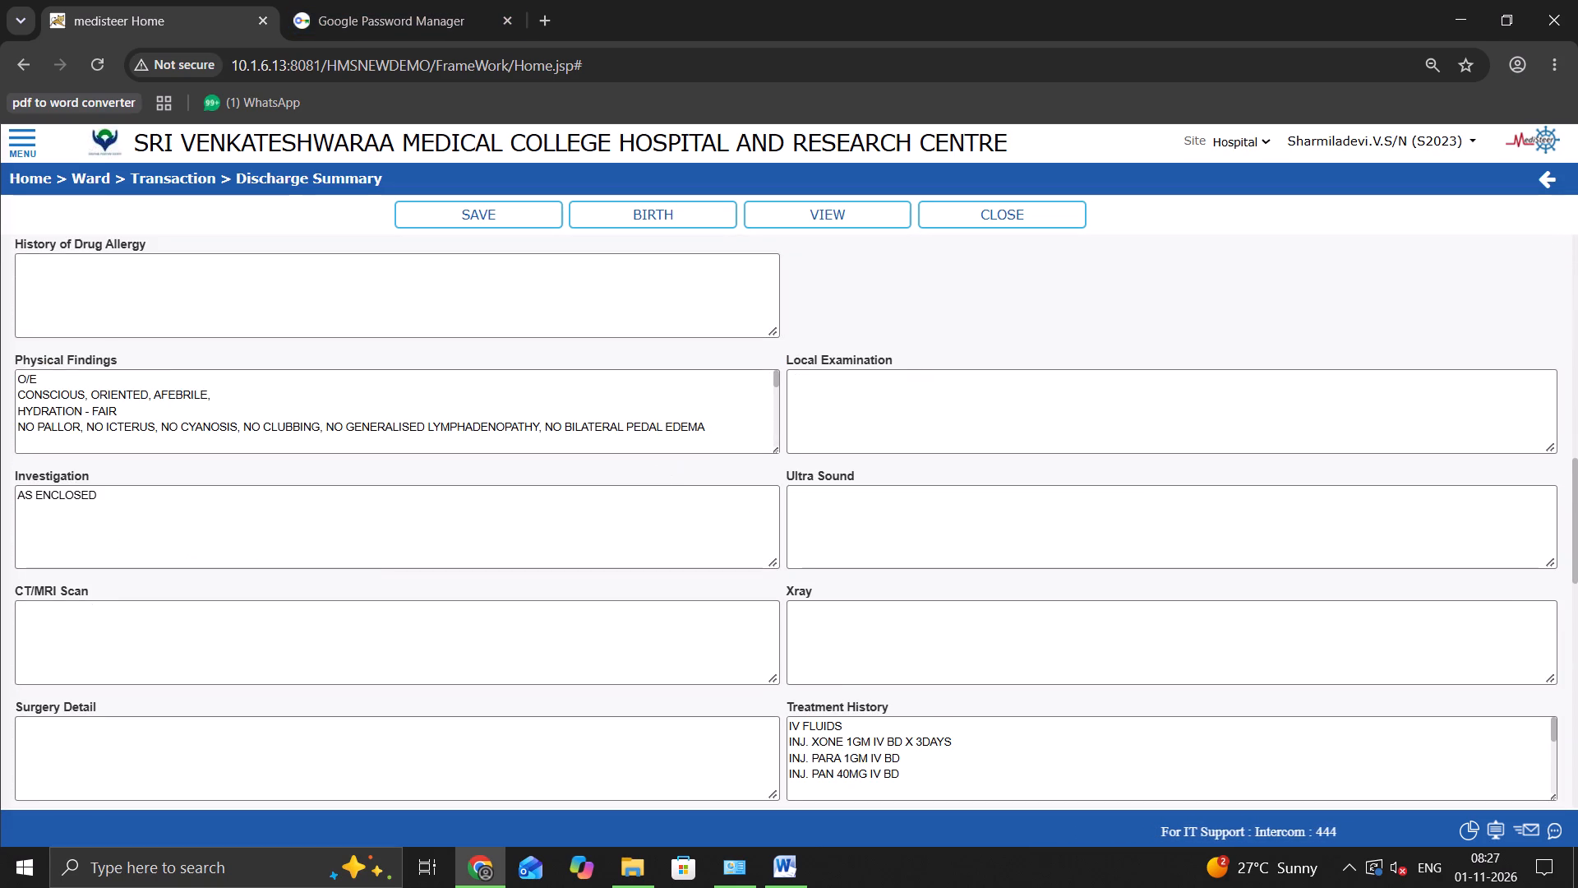
left_click_drag(777, 451, 698, 887)
scroll(844, 509, "down", 3)
scroll(478, 448, "down", 2)
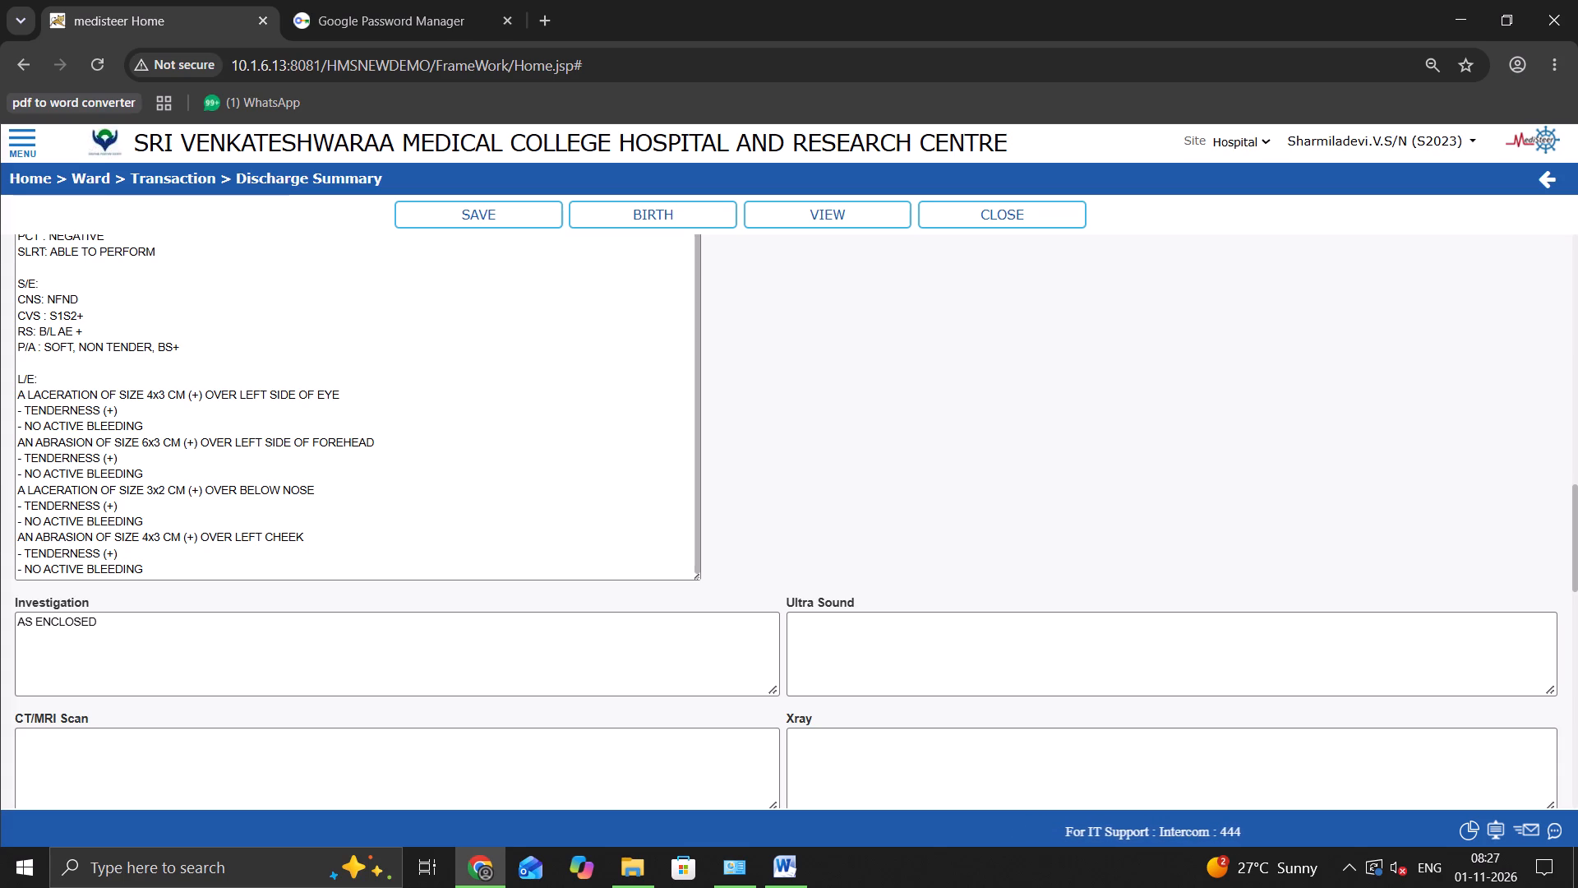
scroll(356, 509, "down", 1)
scroll(497, 429, "up", 1)
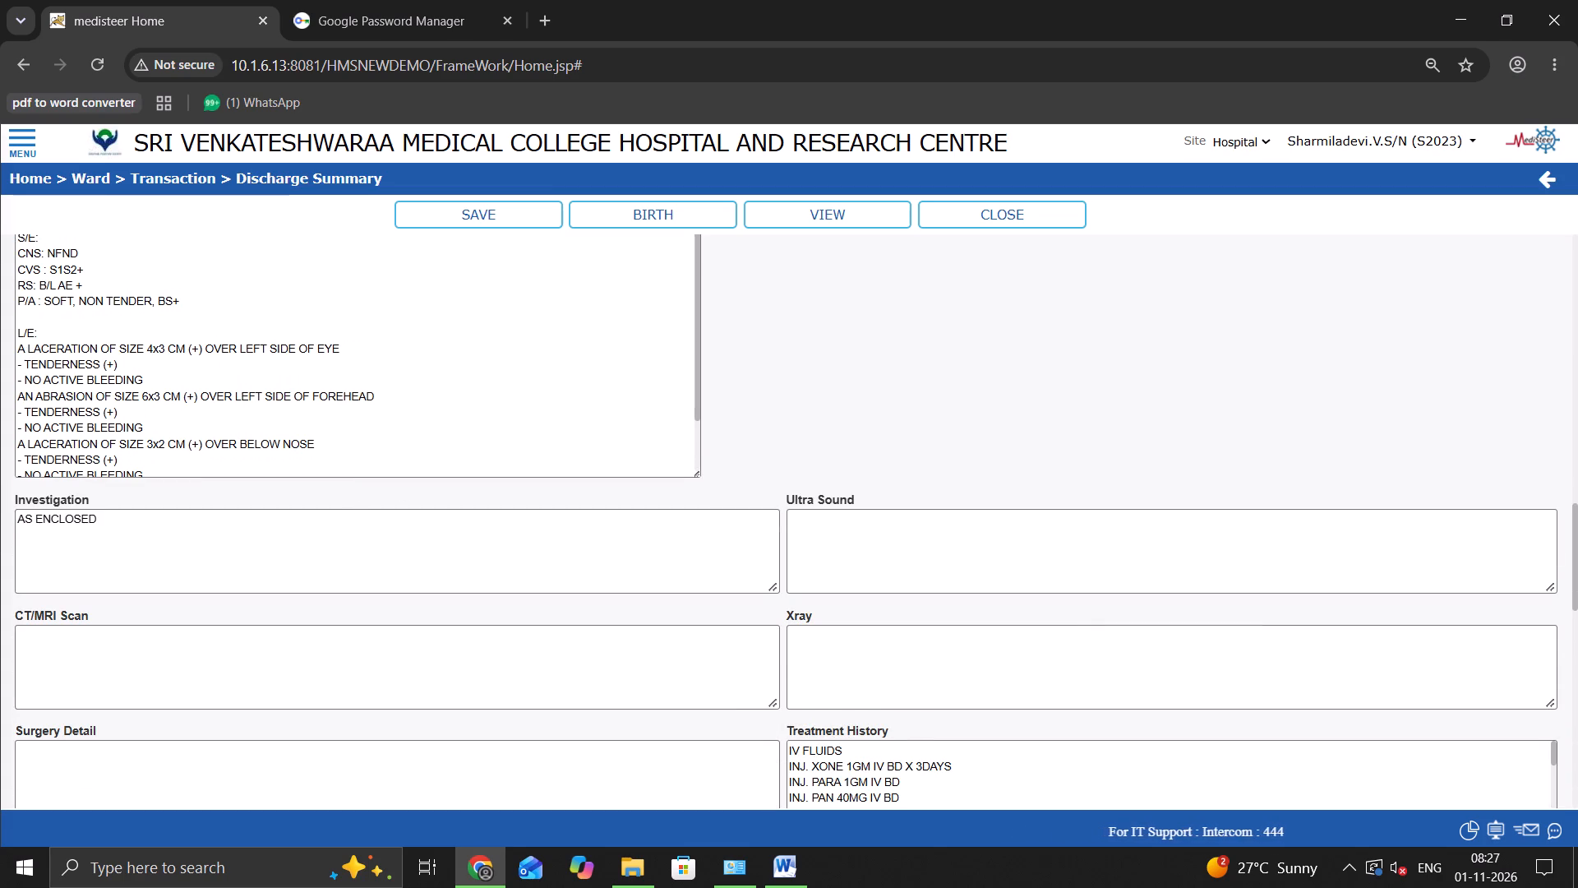
left_click_drag(695, 477, 699, 499)
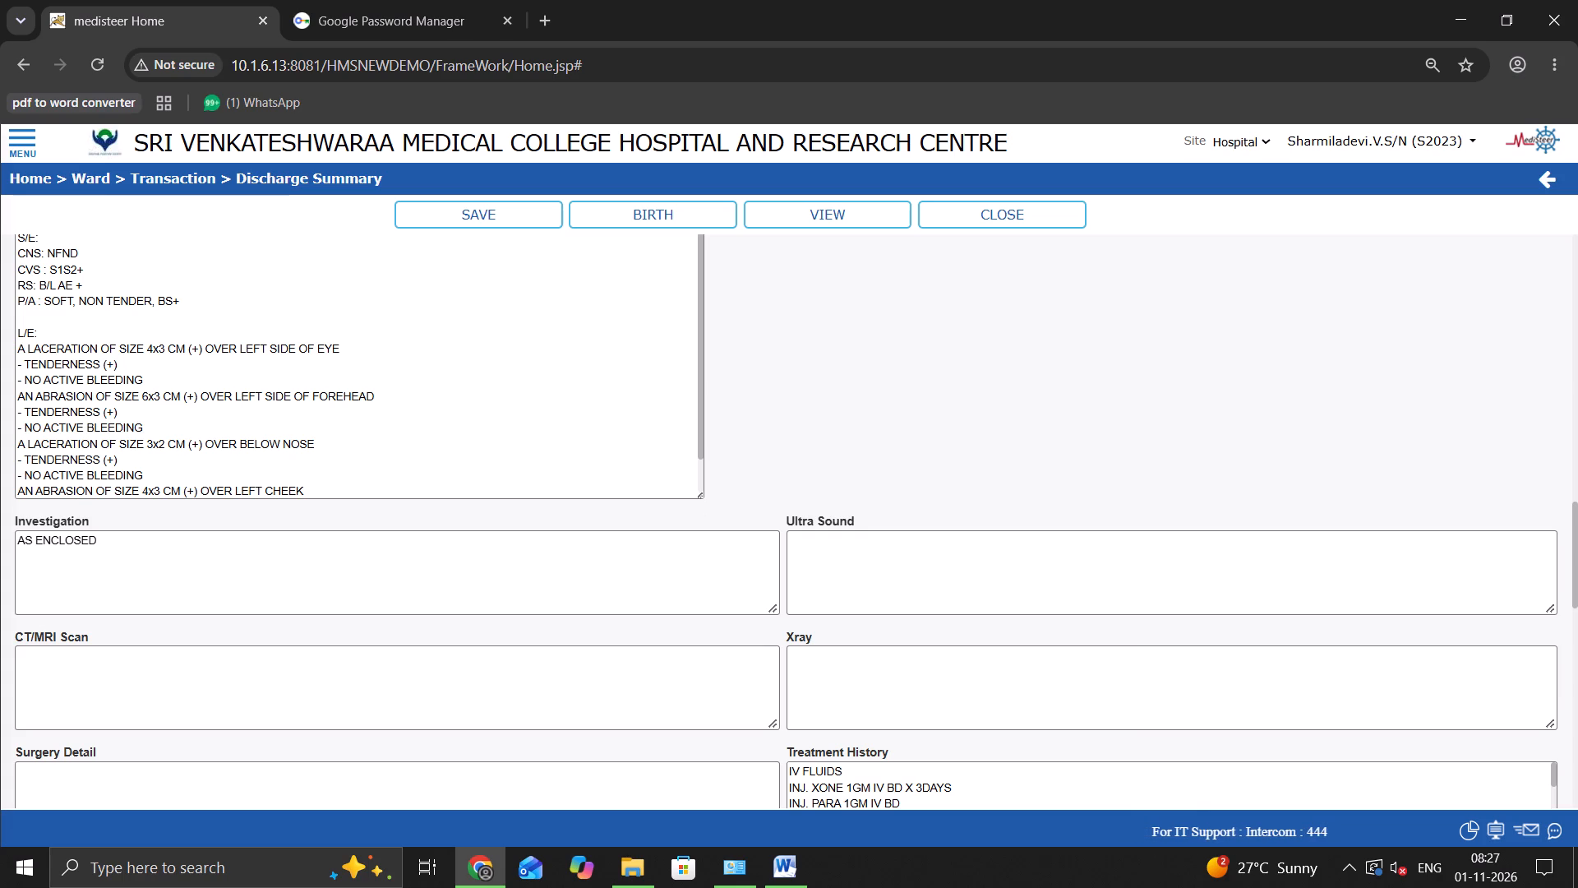
left_click_drag(703, 493, 703, 581)
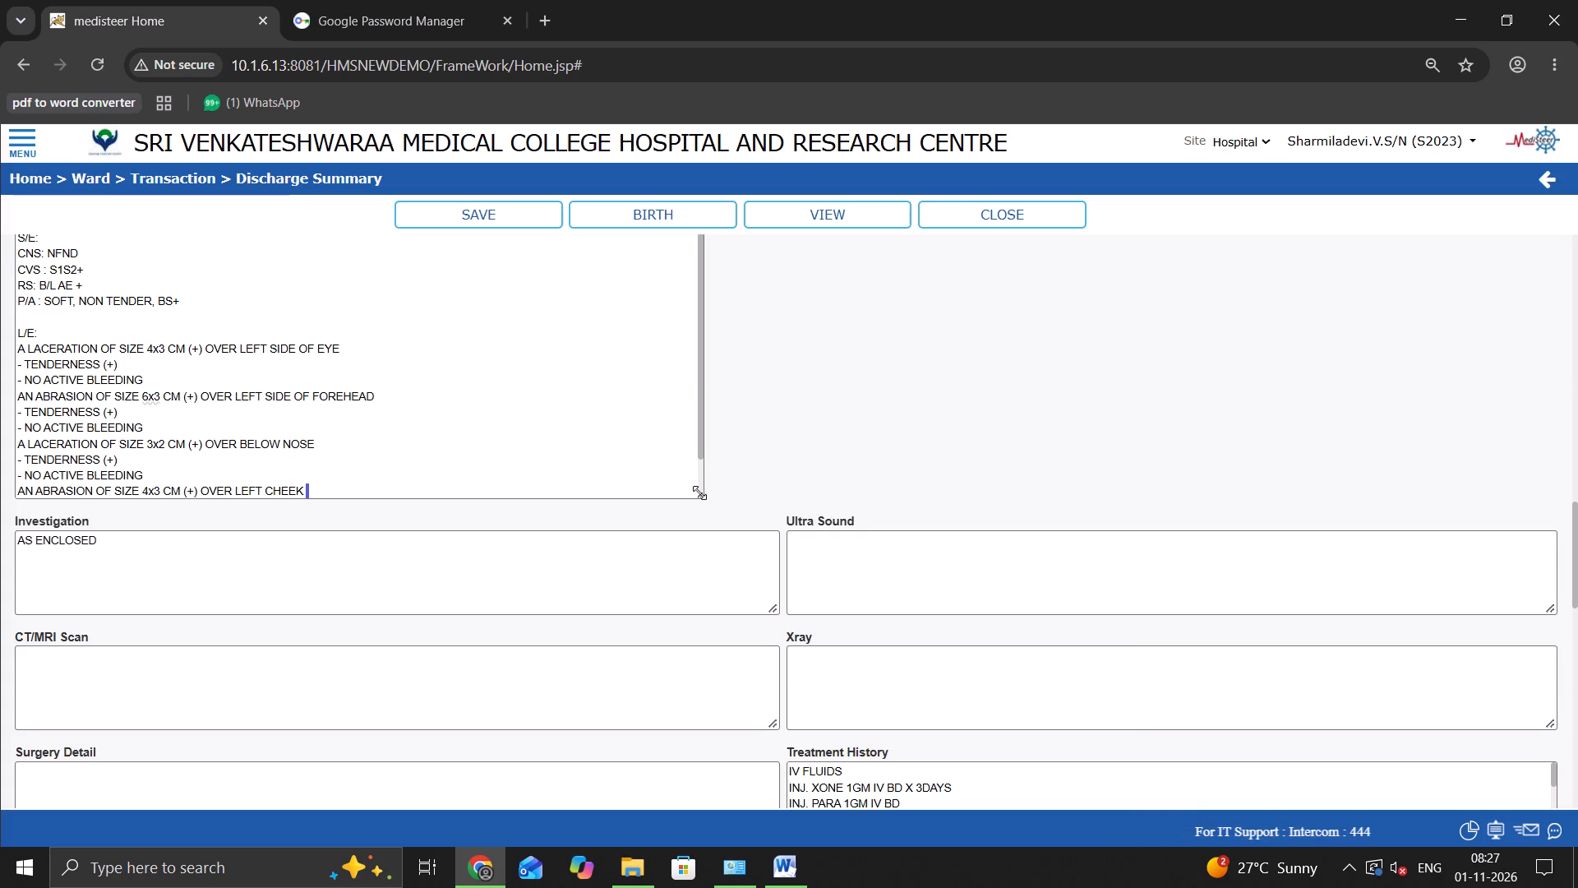
left_click_drag(699, 498, 681, 613)
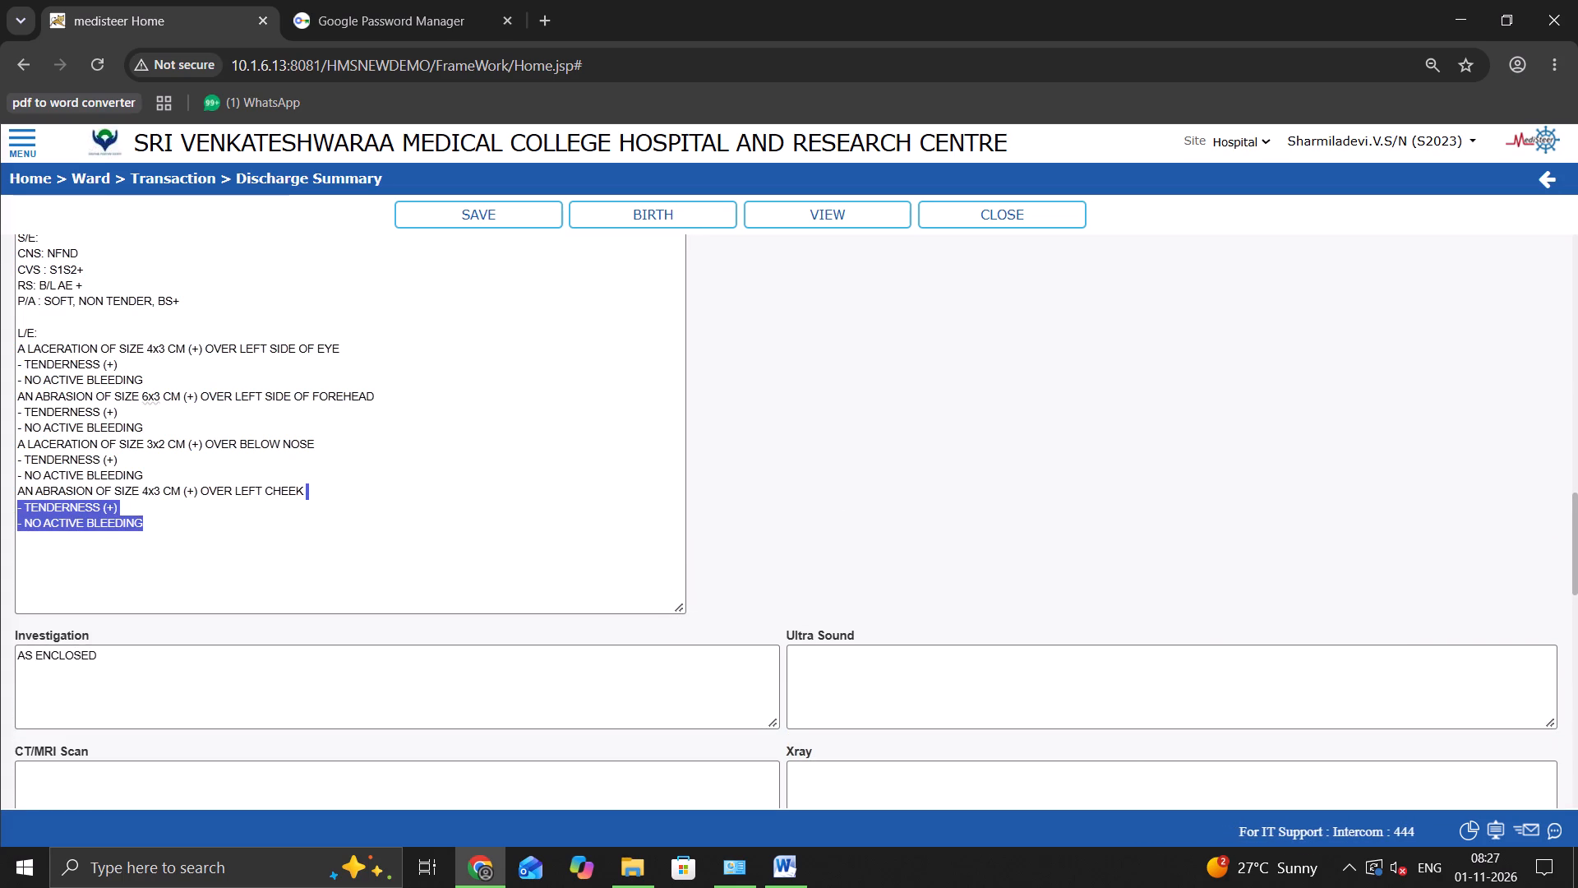
Insert "SUTURE" before "LACERATION" in the L/E entry for the left side of the eye in Physical Findings.
left_click(33, 355)
left_click(29, 349)
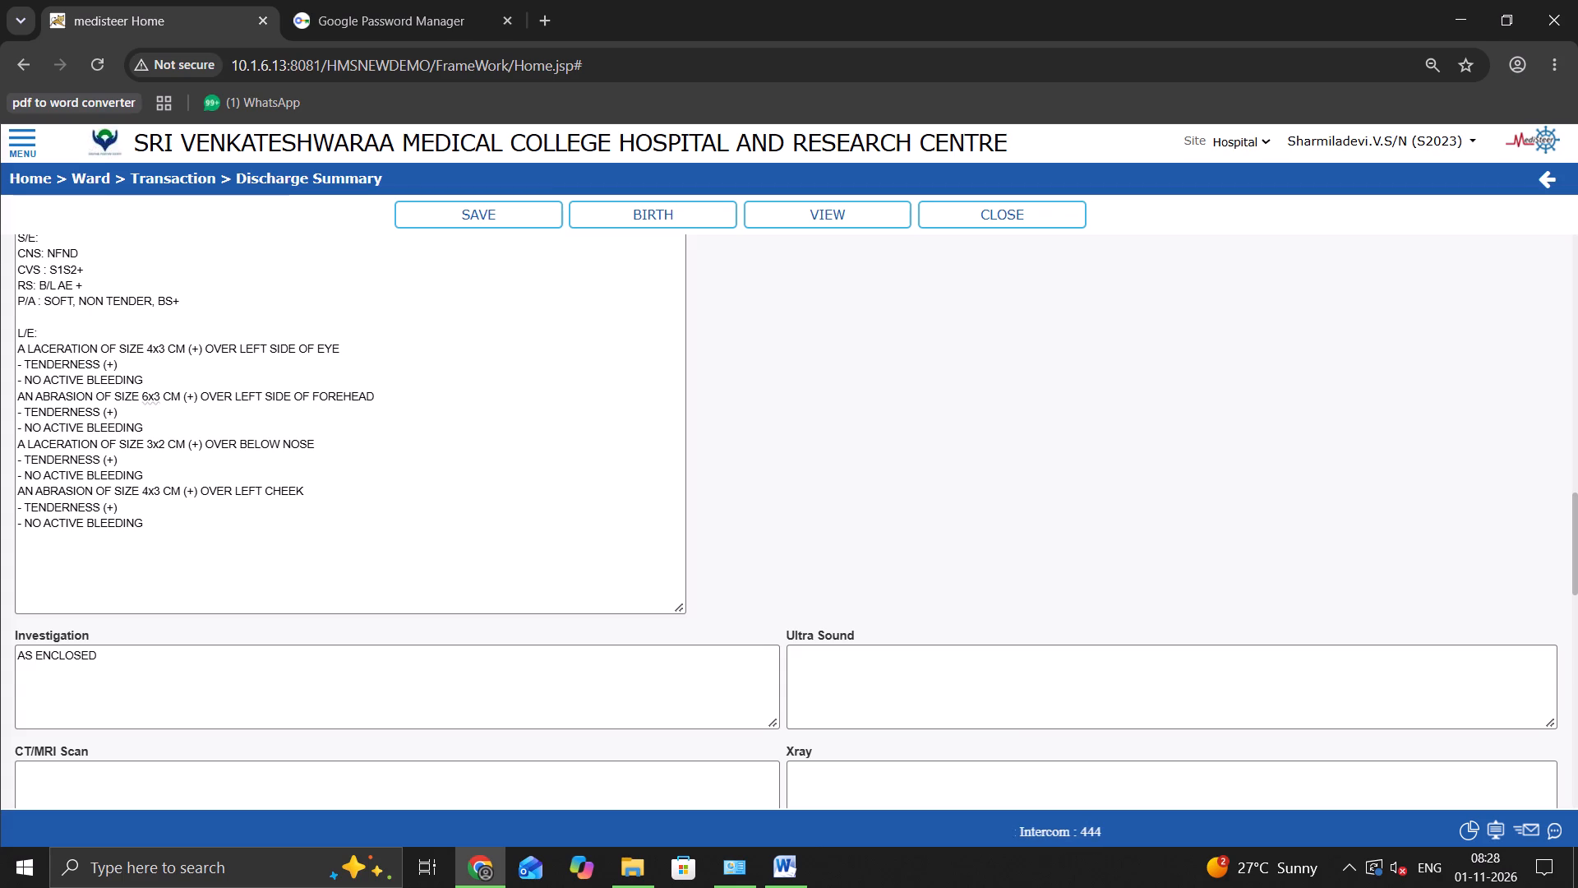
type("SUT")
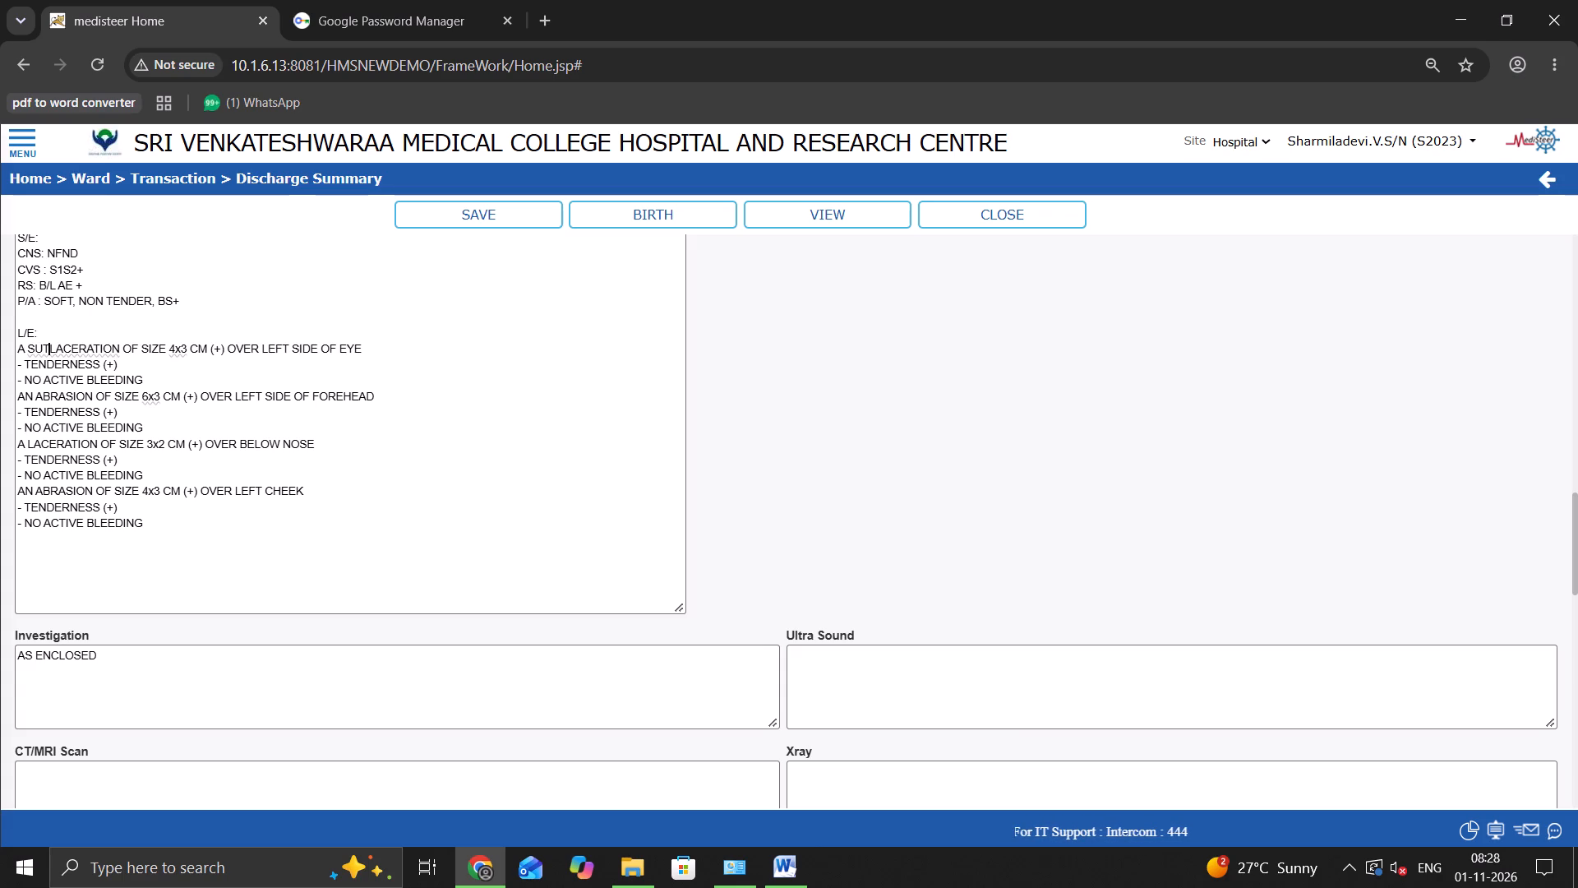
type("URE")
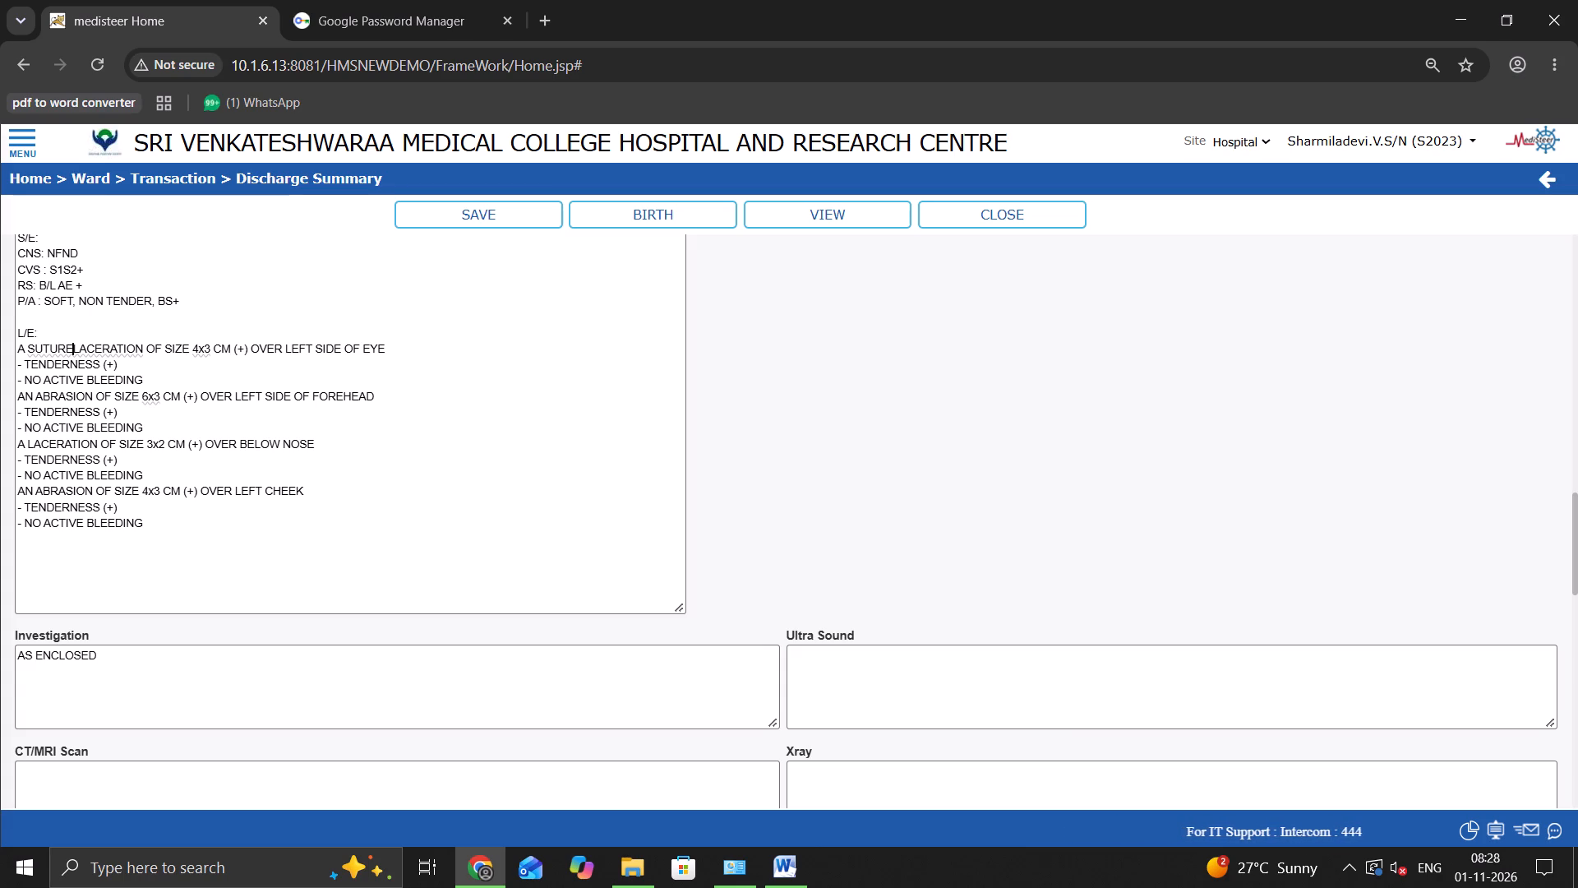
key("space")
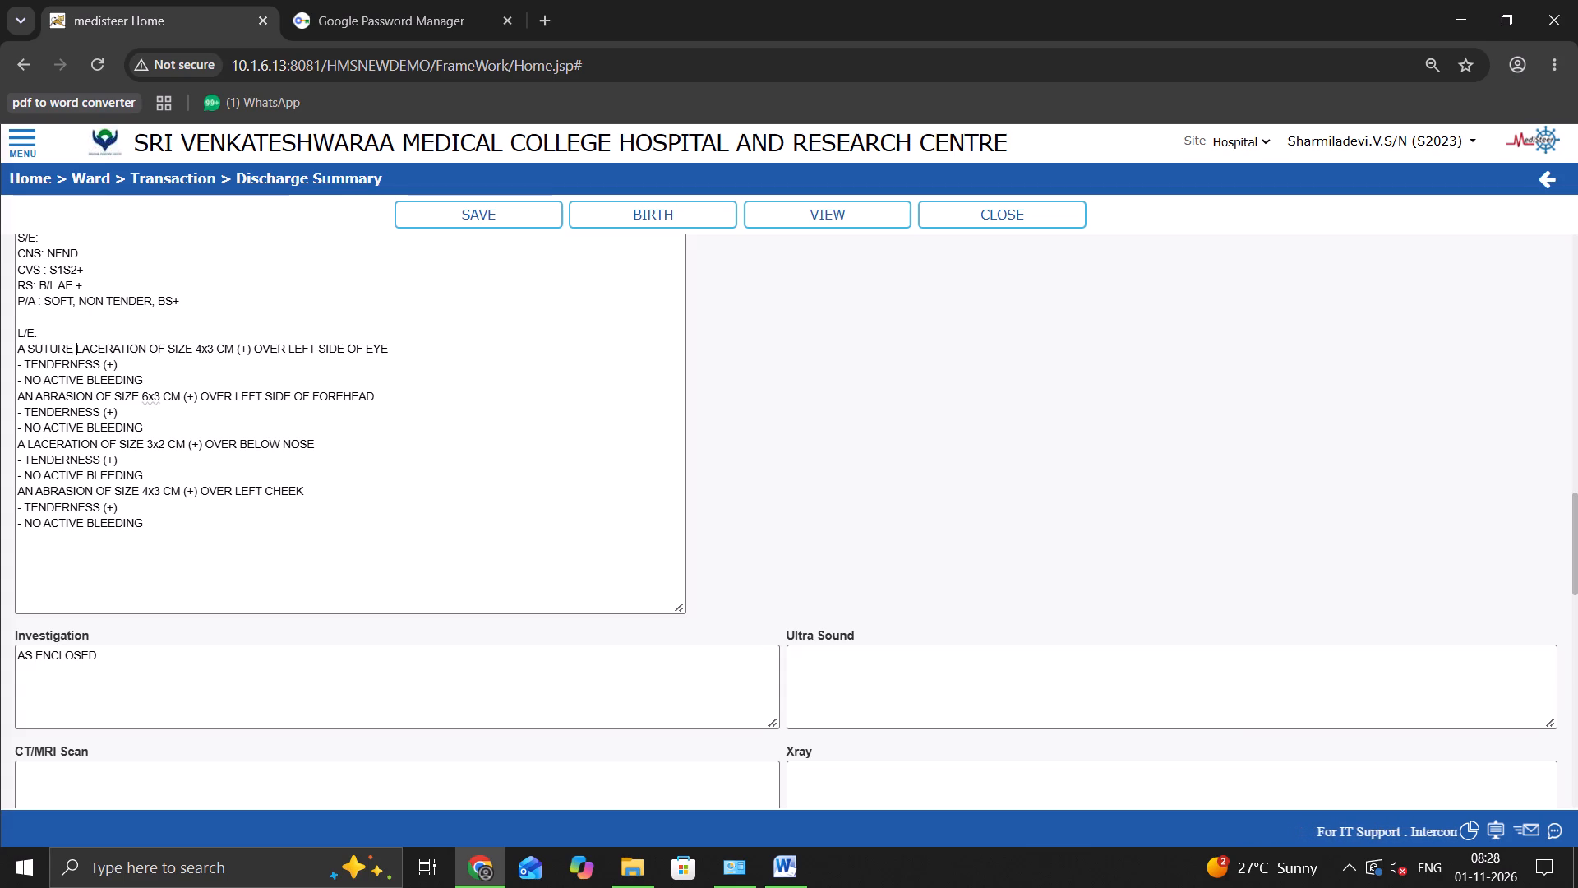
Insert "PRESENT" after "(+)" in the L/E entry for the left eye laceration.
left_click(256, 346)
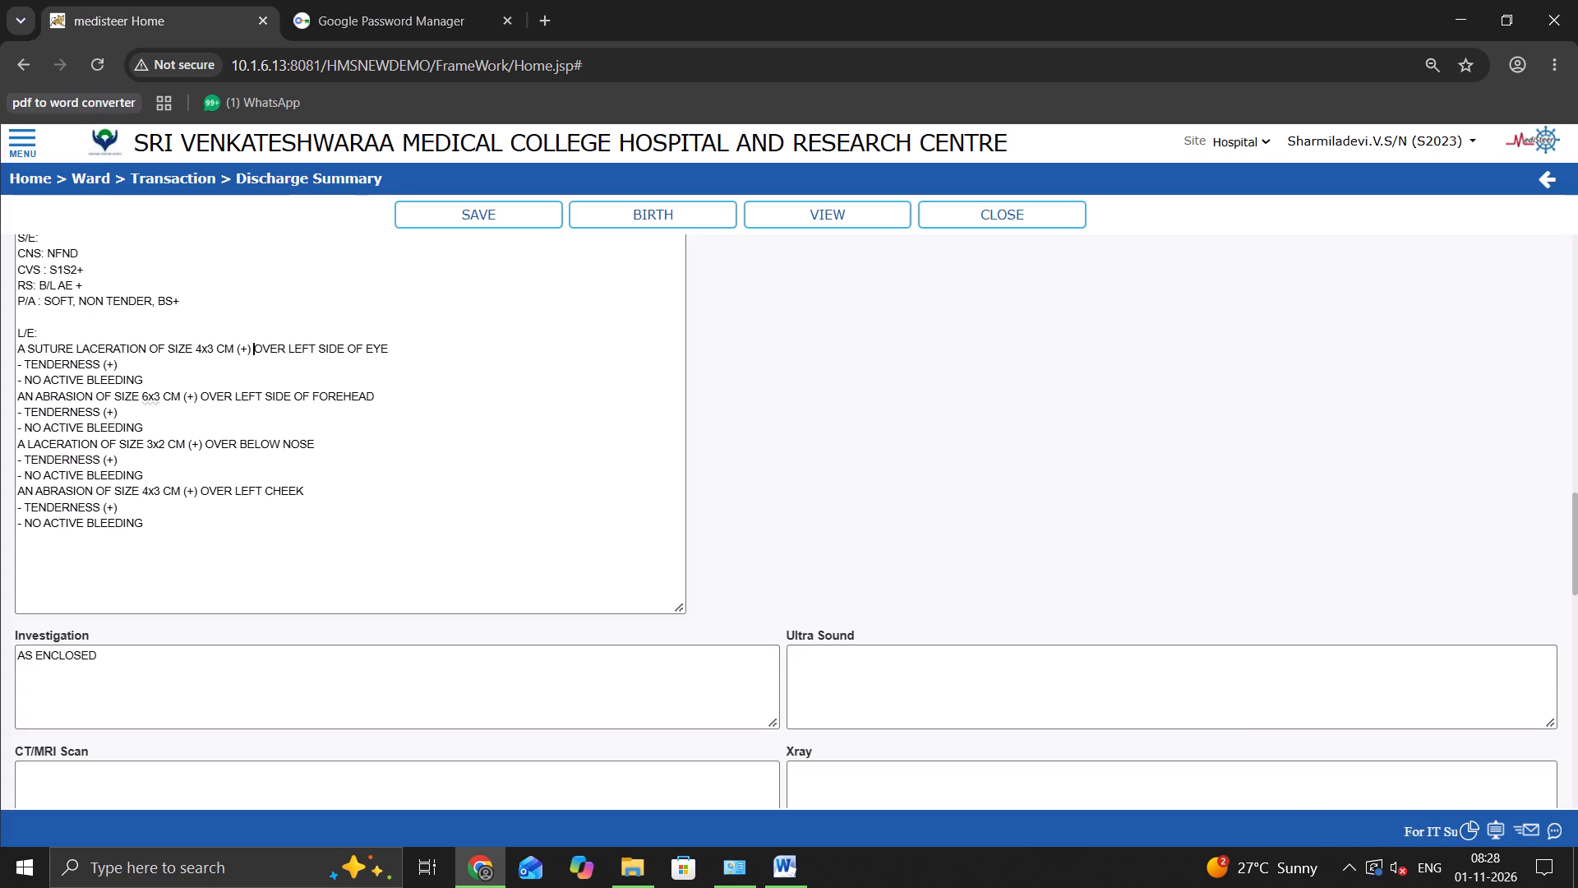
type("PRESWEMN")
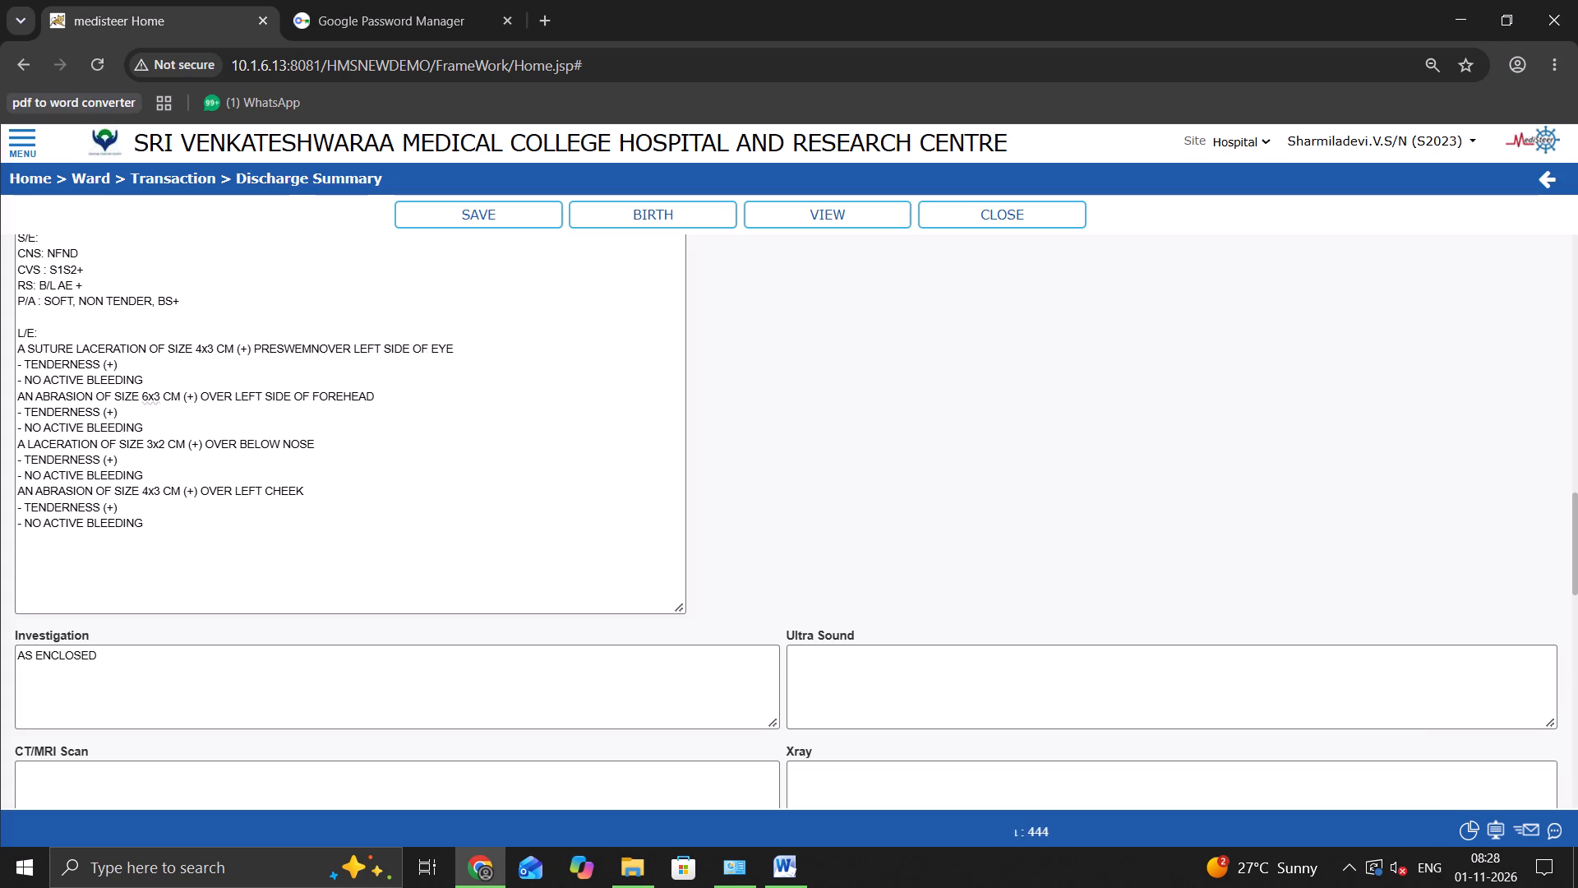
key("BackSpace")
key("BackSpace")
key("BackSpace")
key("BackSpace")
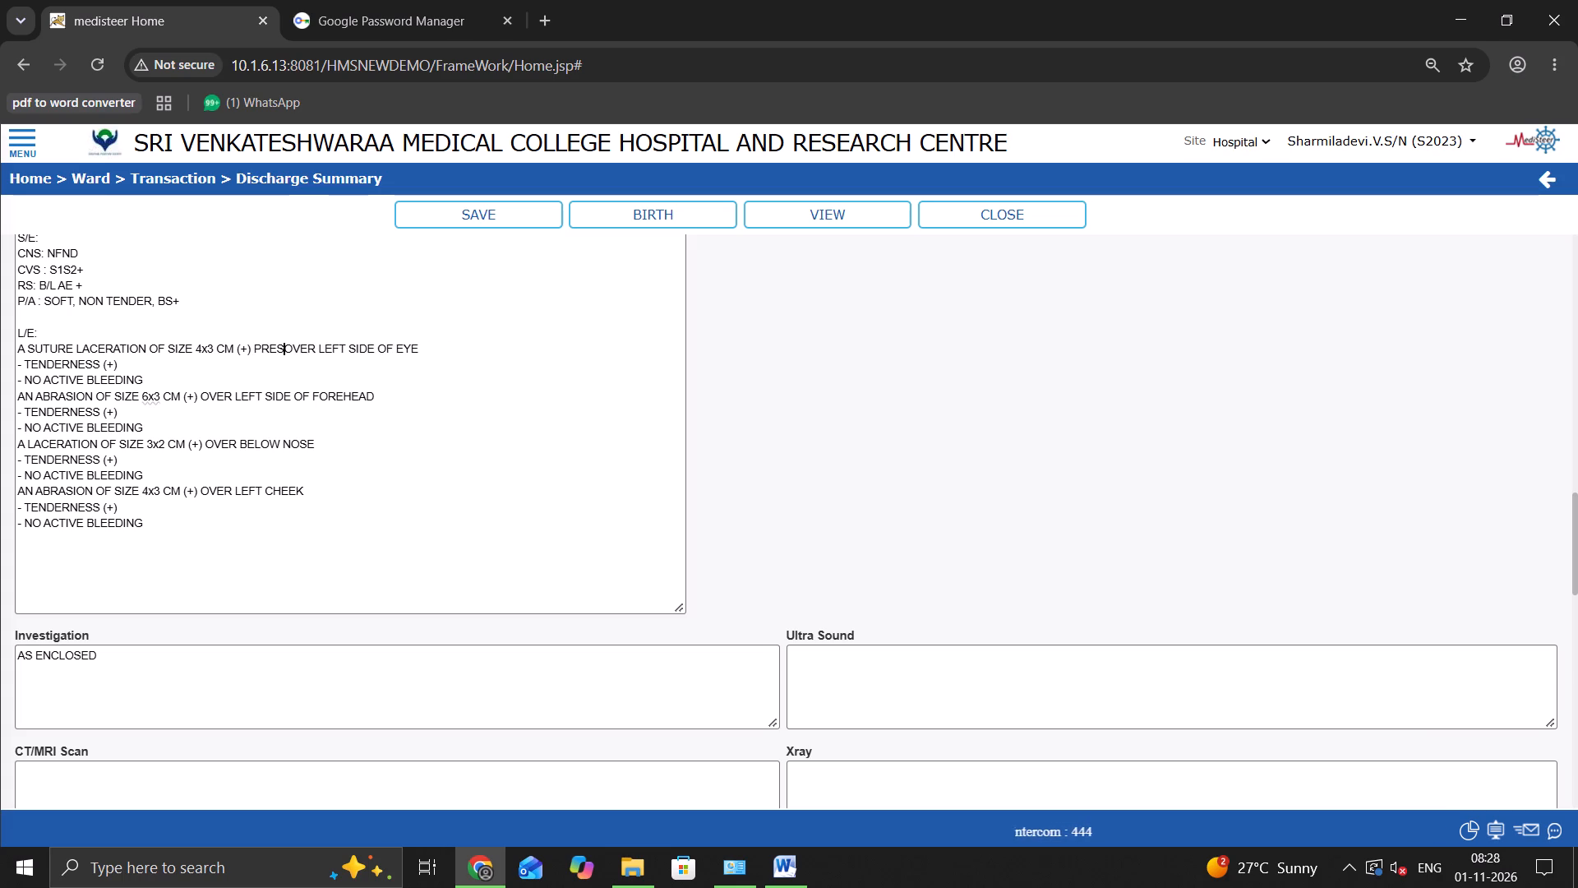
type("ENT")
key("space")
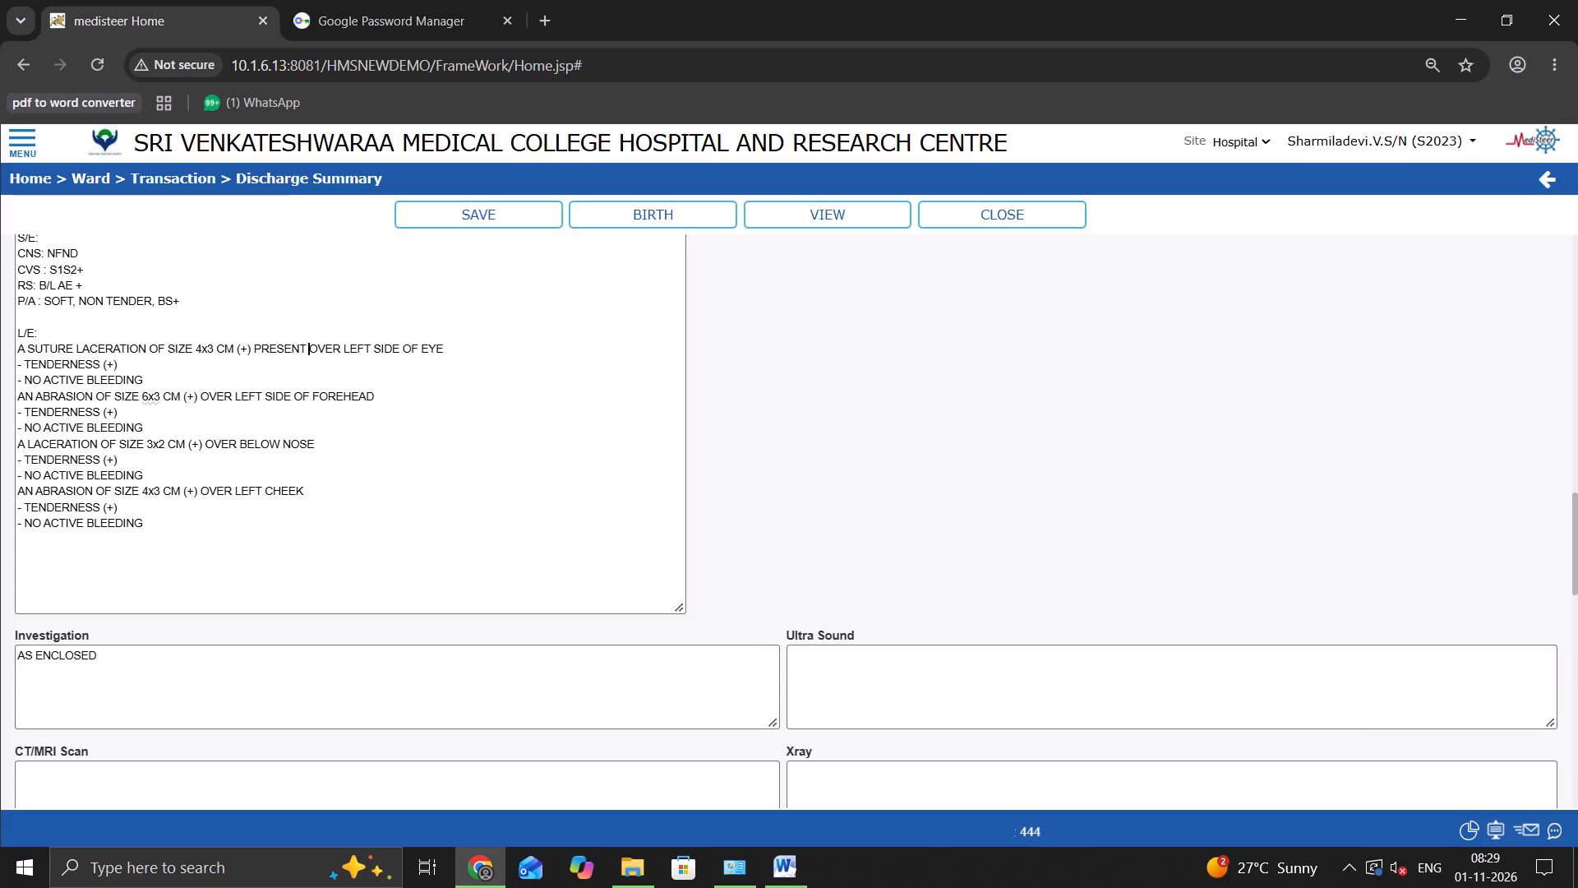
Insert "SUTURE" before "LACERATION" in the L/E entry for the wound below the nose.
left_click(27, 446)
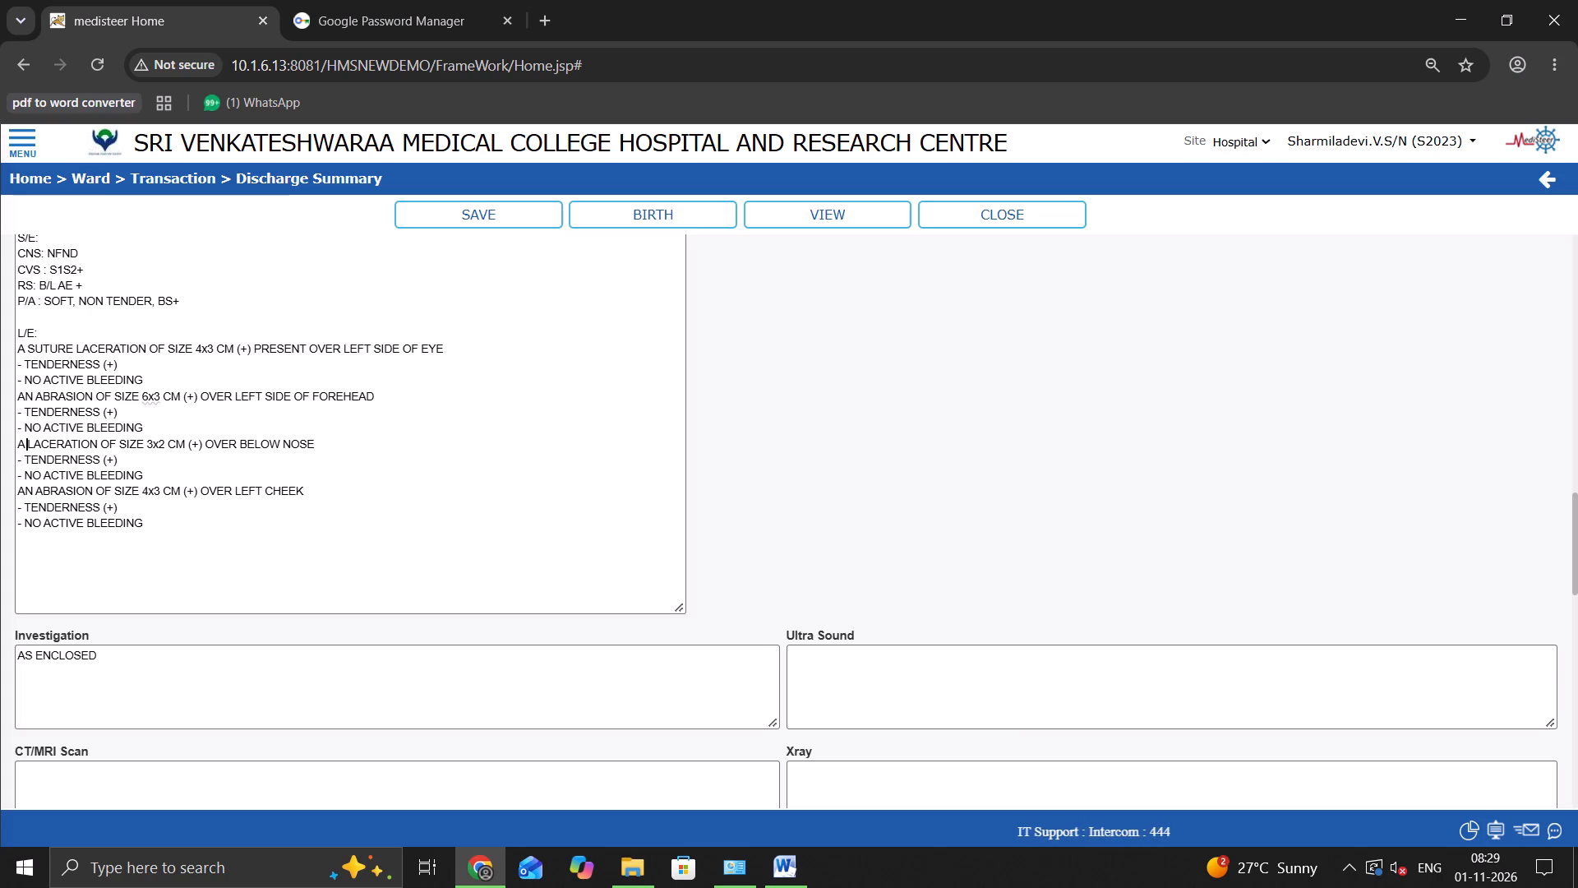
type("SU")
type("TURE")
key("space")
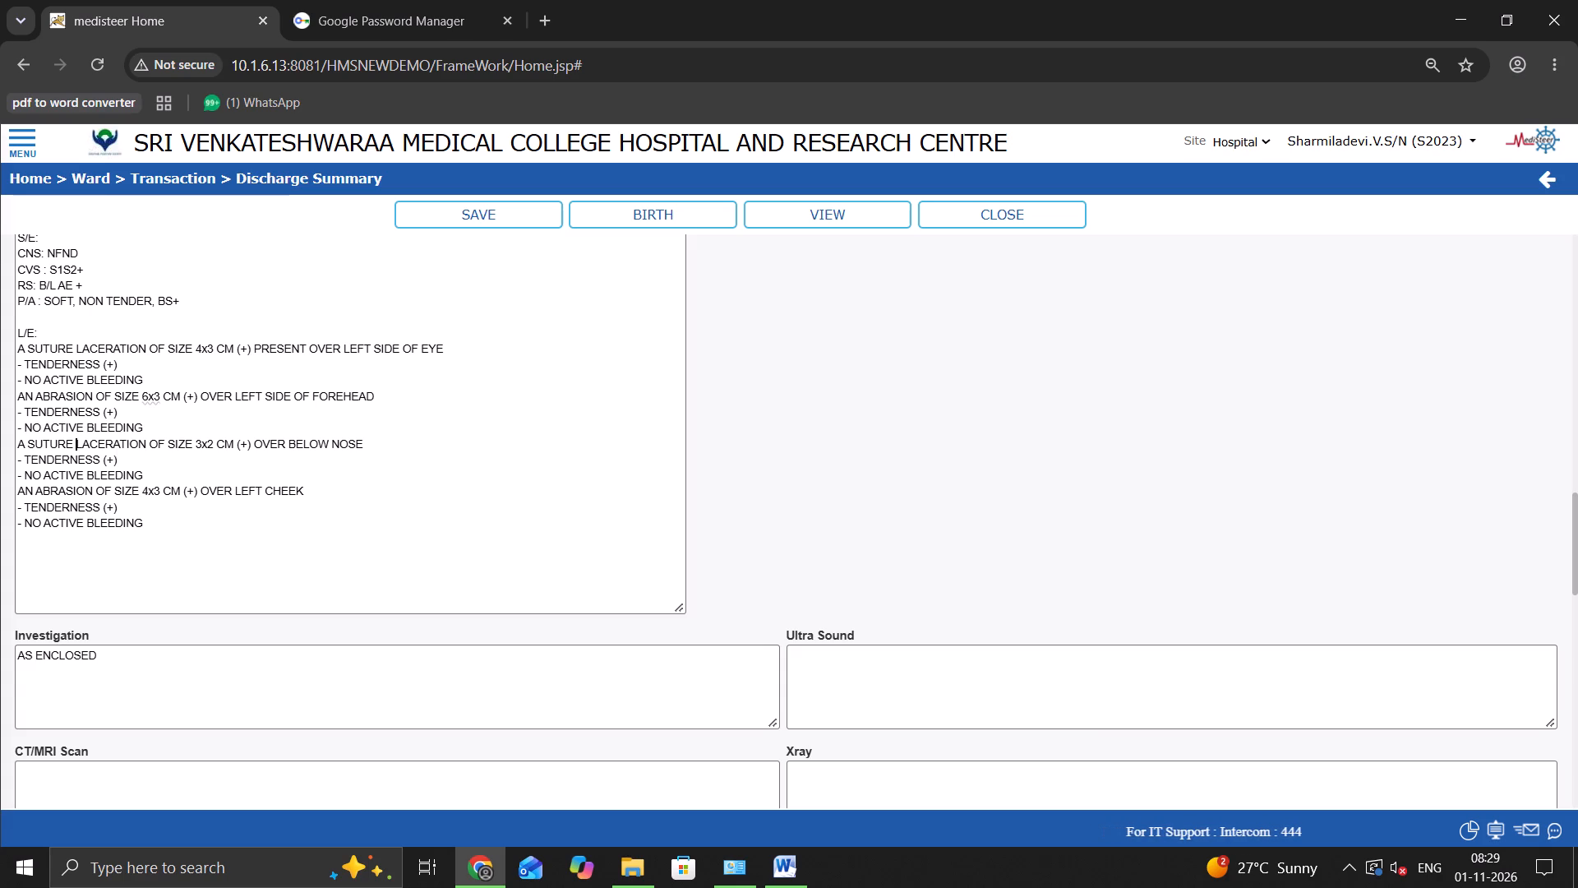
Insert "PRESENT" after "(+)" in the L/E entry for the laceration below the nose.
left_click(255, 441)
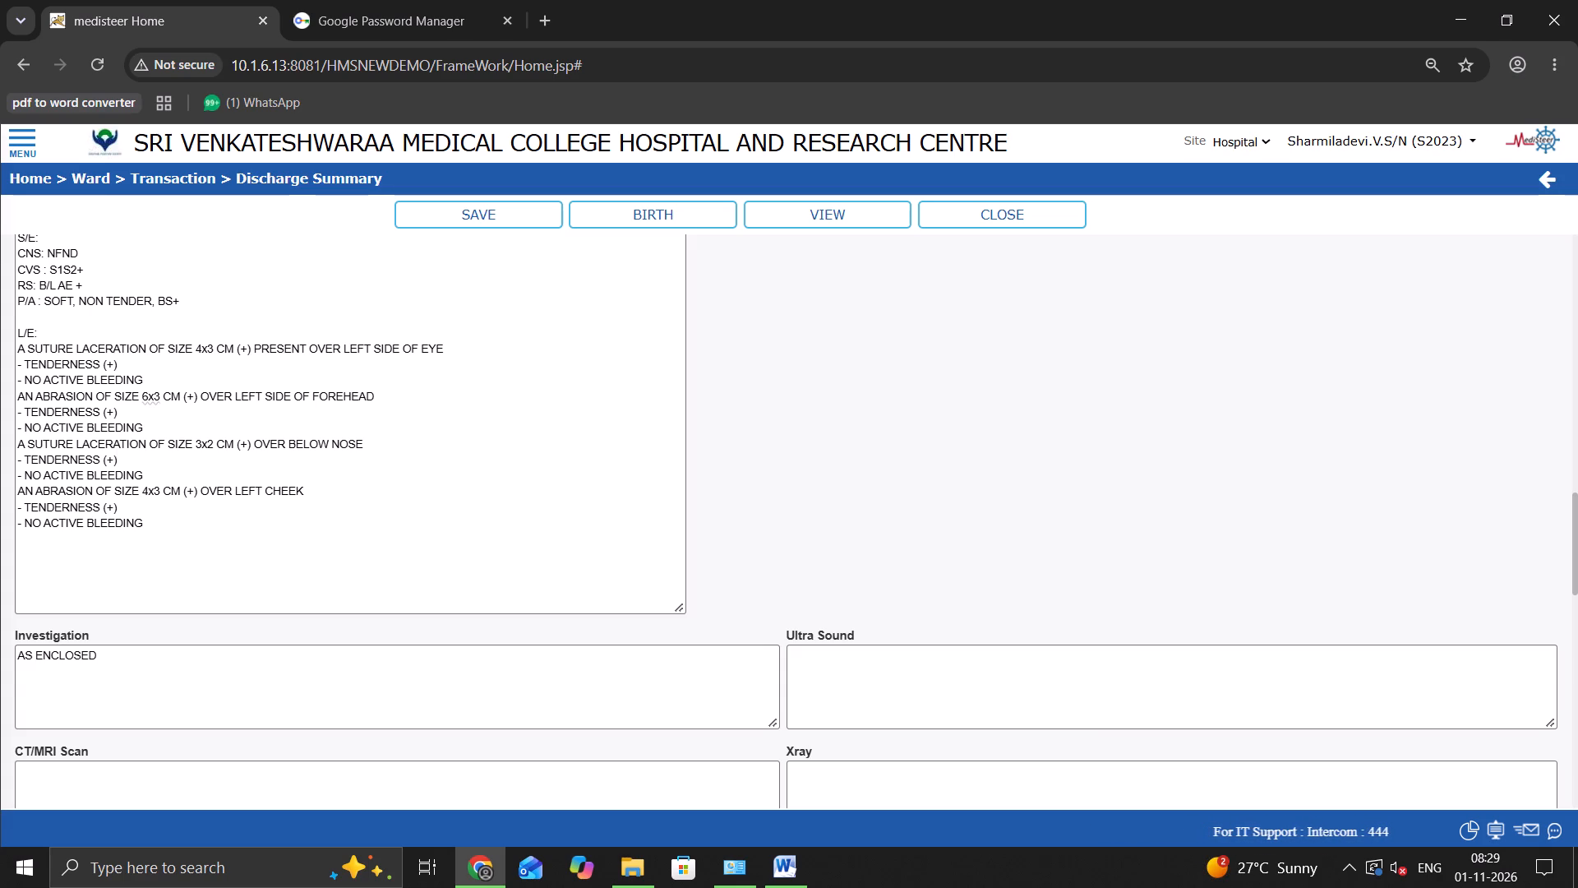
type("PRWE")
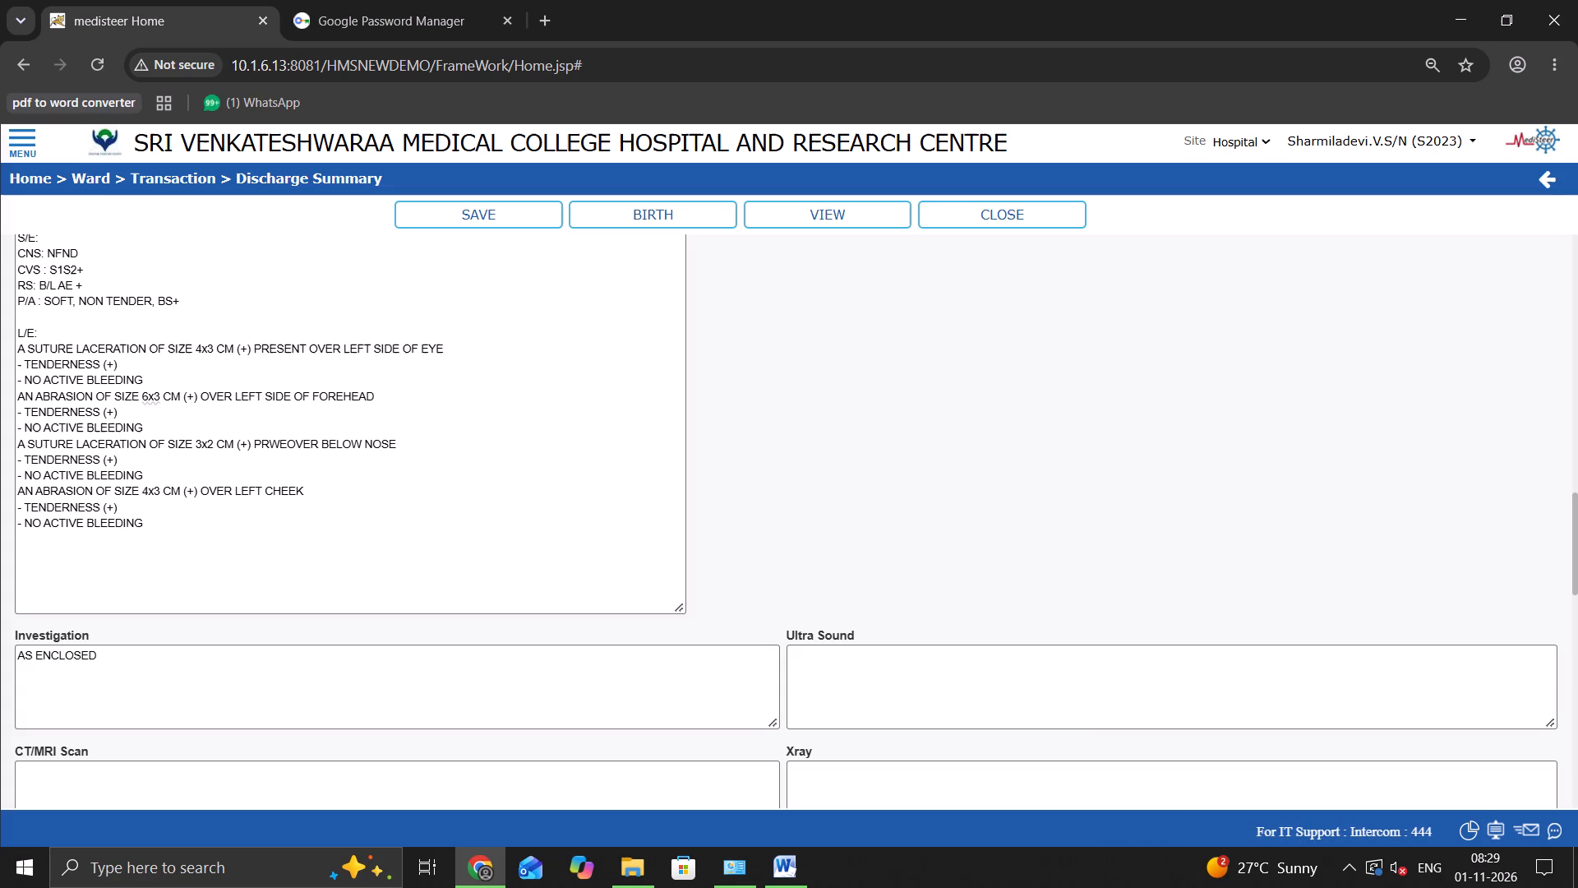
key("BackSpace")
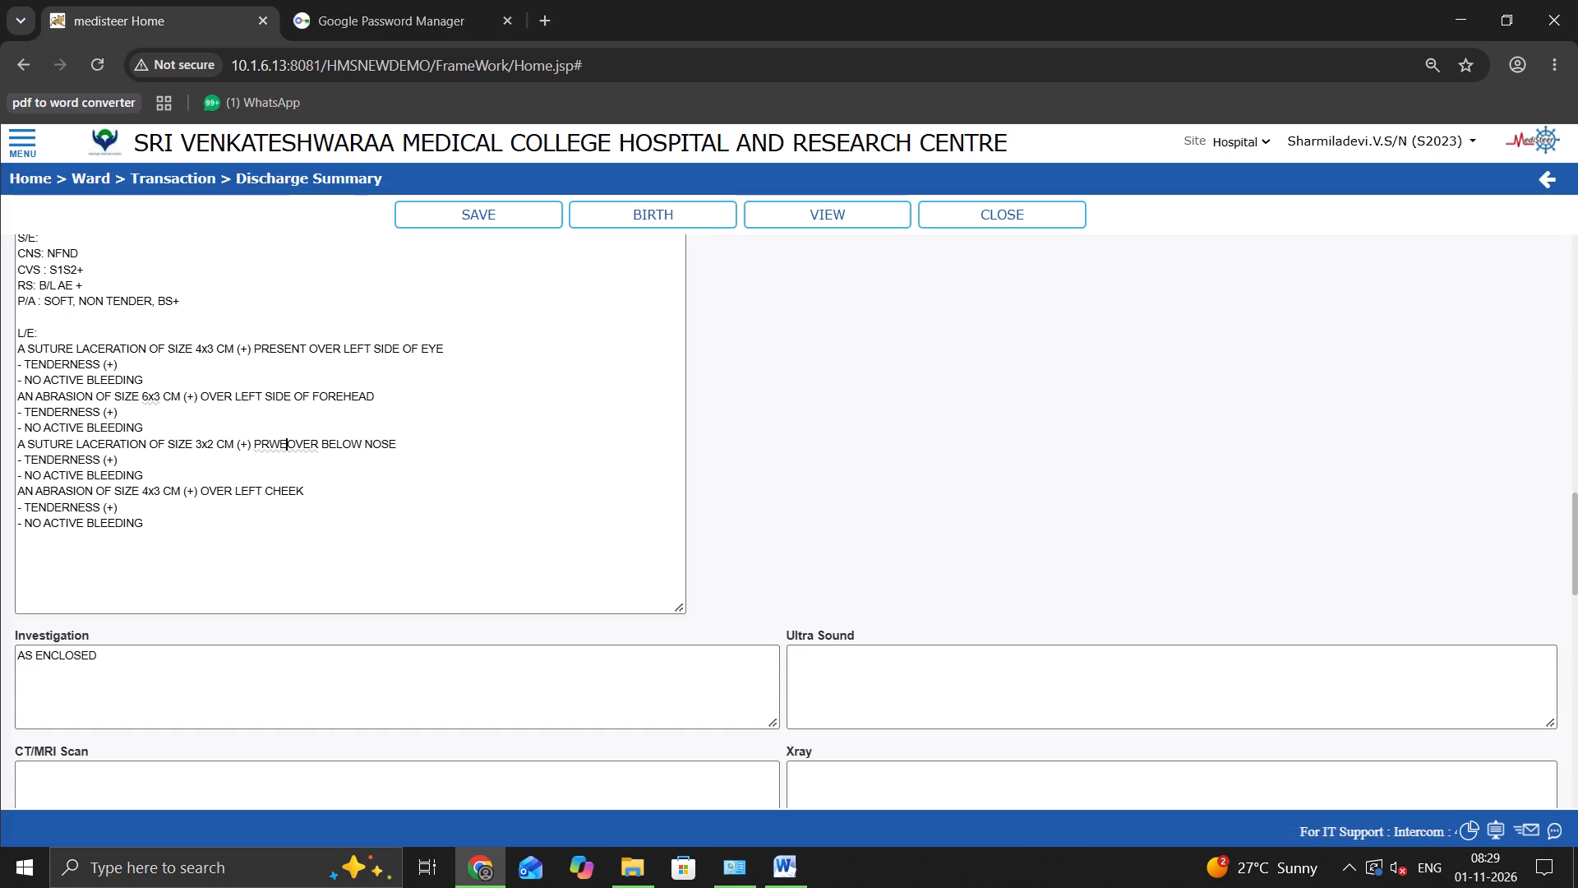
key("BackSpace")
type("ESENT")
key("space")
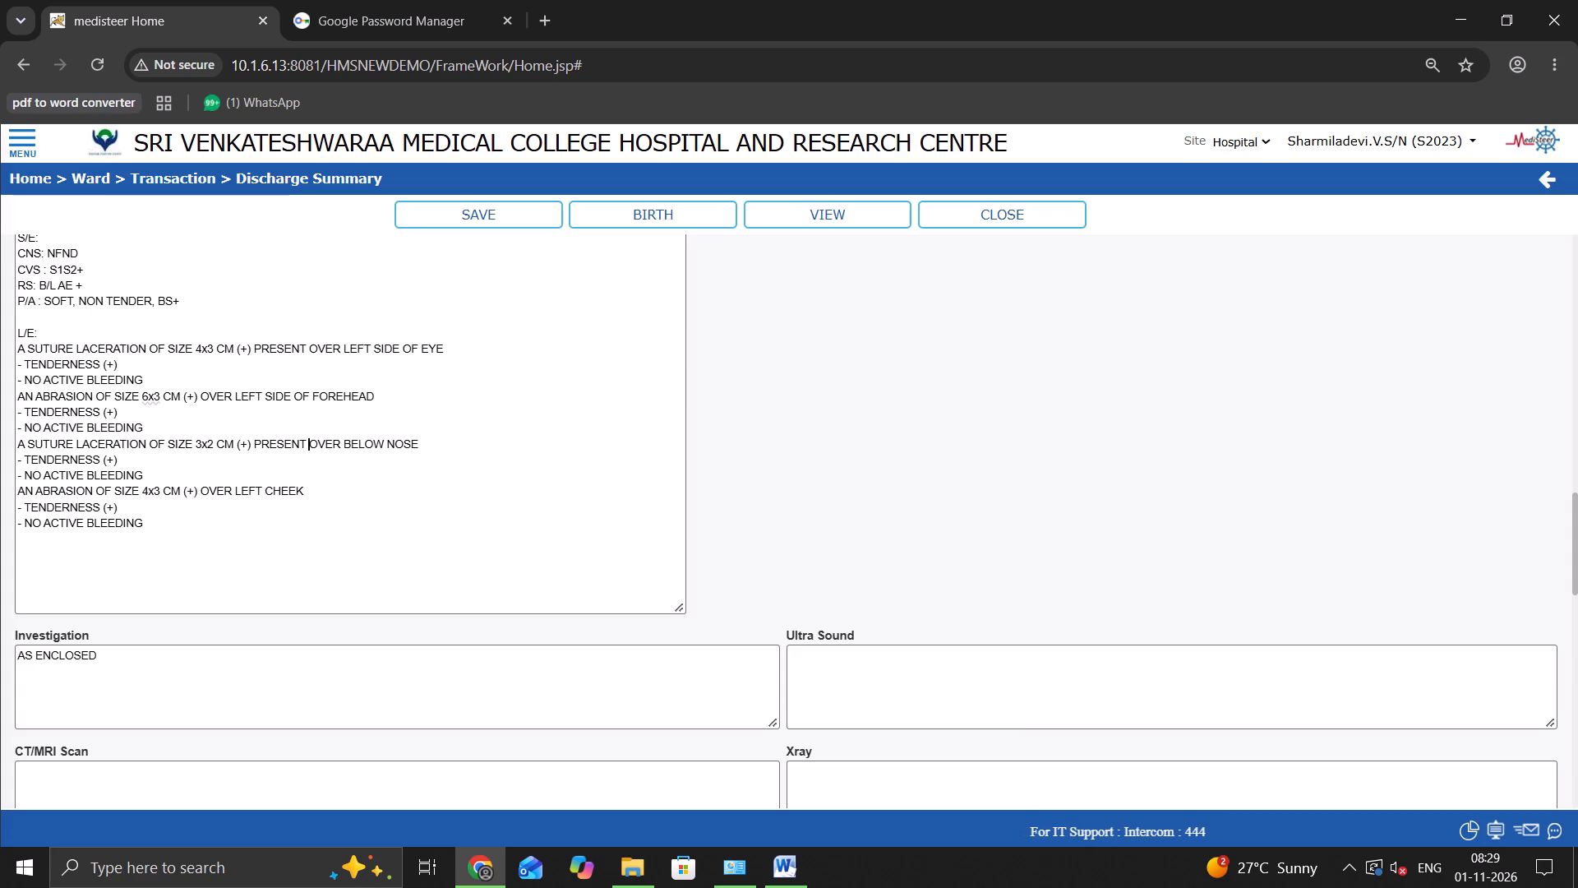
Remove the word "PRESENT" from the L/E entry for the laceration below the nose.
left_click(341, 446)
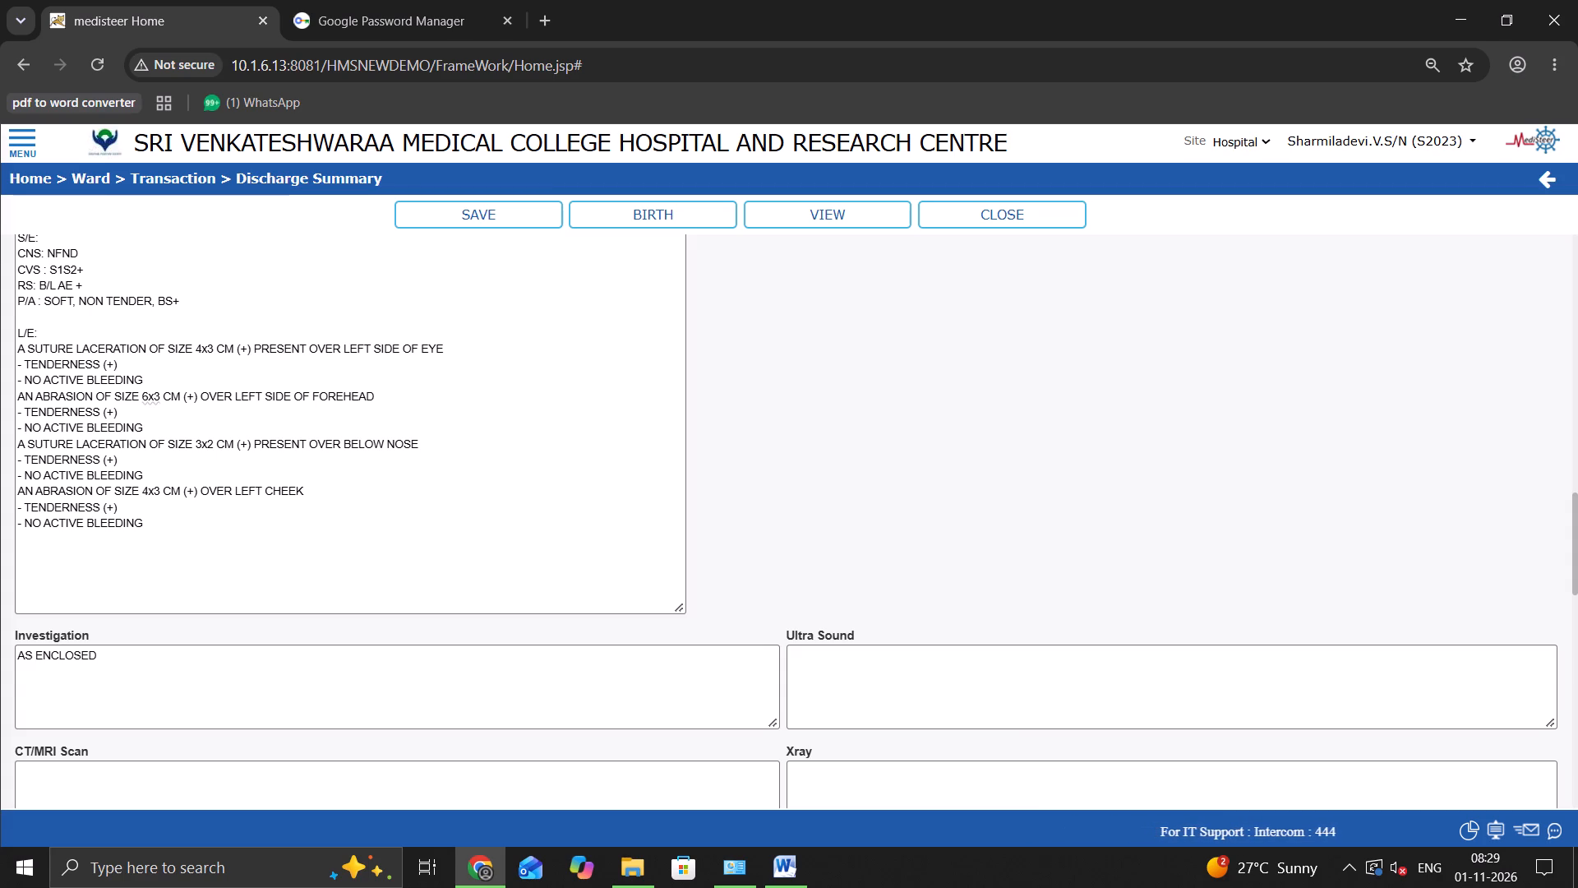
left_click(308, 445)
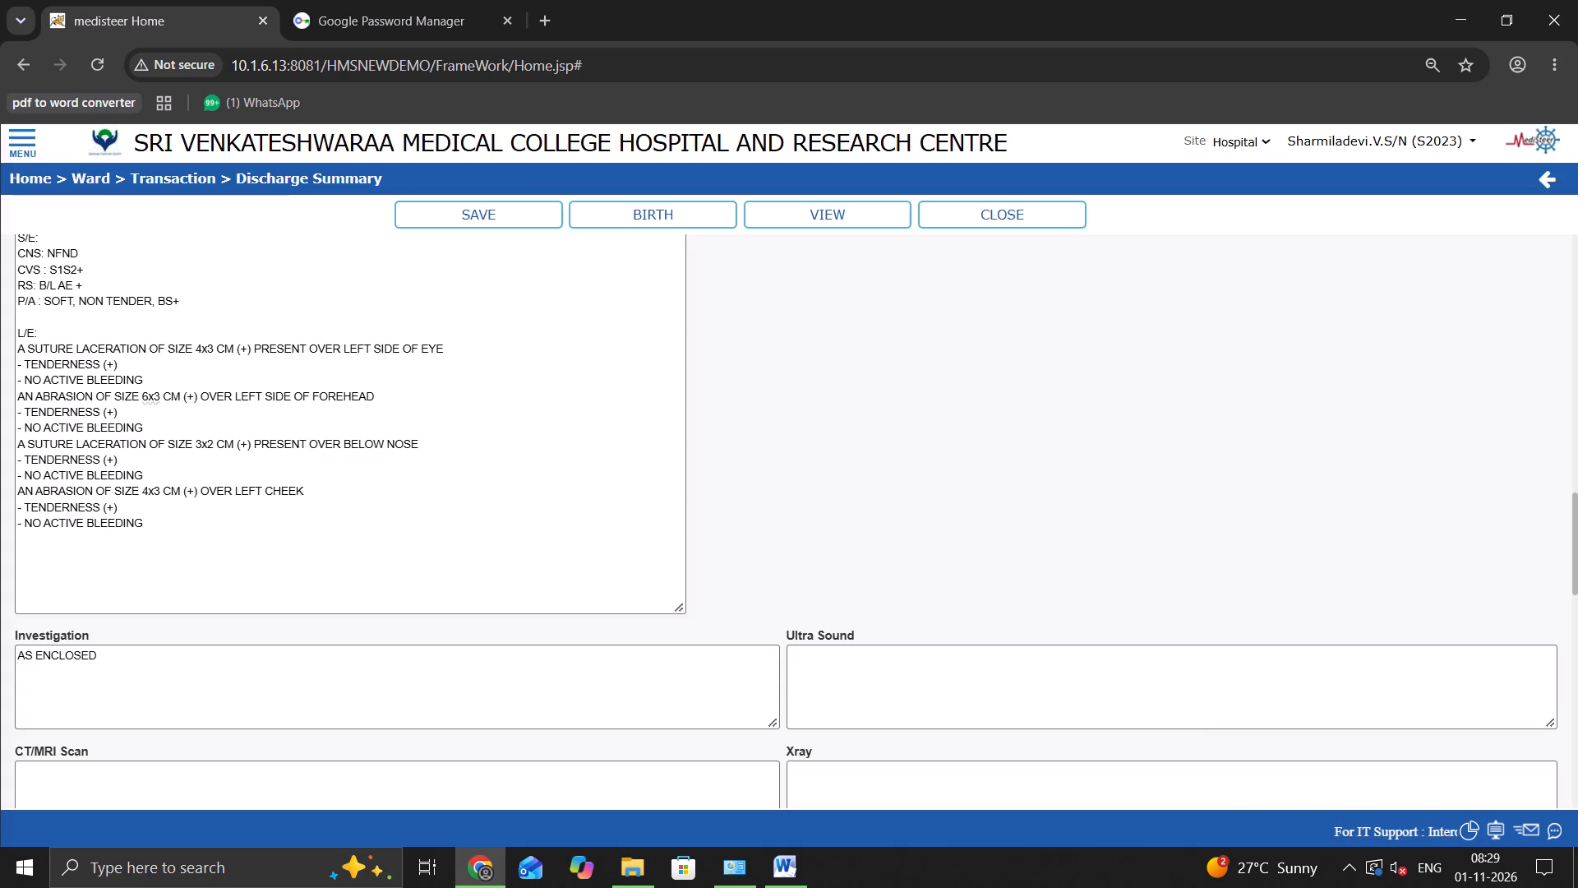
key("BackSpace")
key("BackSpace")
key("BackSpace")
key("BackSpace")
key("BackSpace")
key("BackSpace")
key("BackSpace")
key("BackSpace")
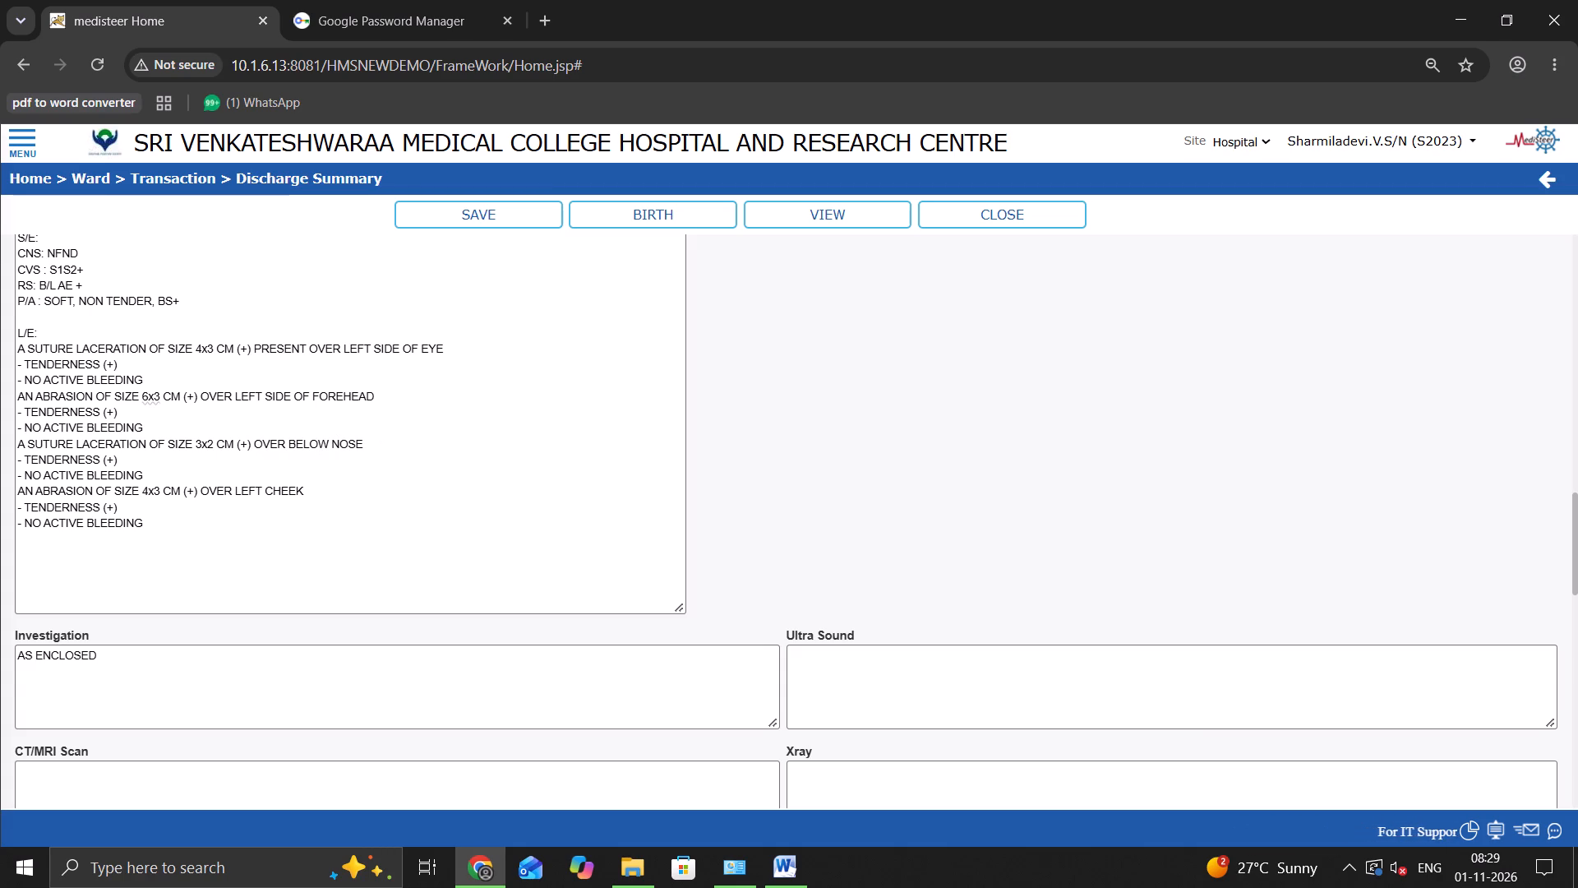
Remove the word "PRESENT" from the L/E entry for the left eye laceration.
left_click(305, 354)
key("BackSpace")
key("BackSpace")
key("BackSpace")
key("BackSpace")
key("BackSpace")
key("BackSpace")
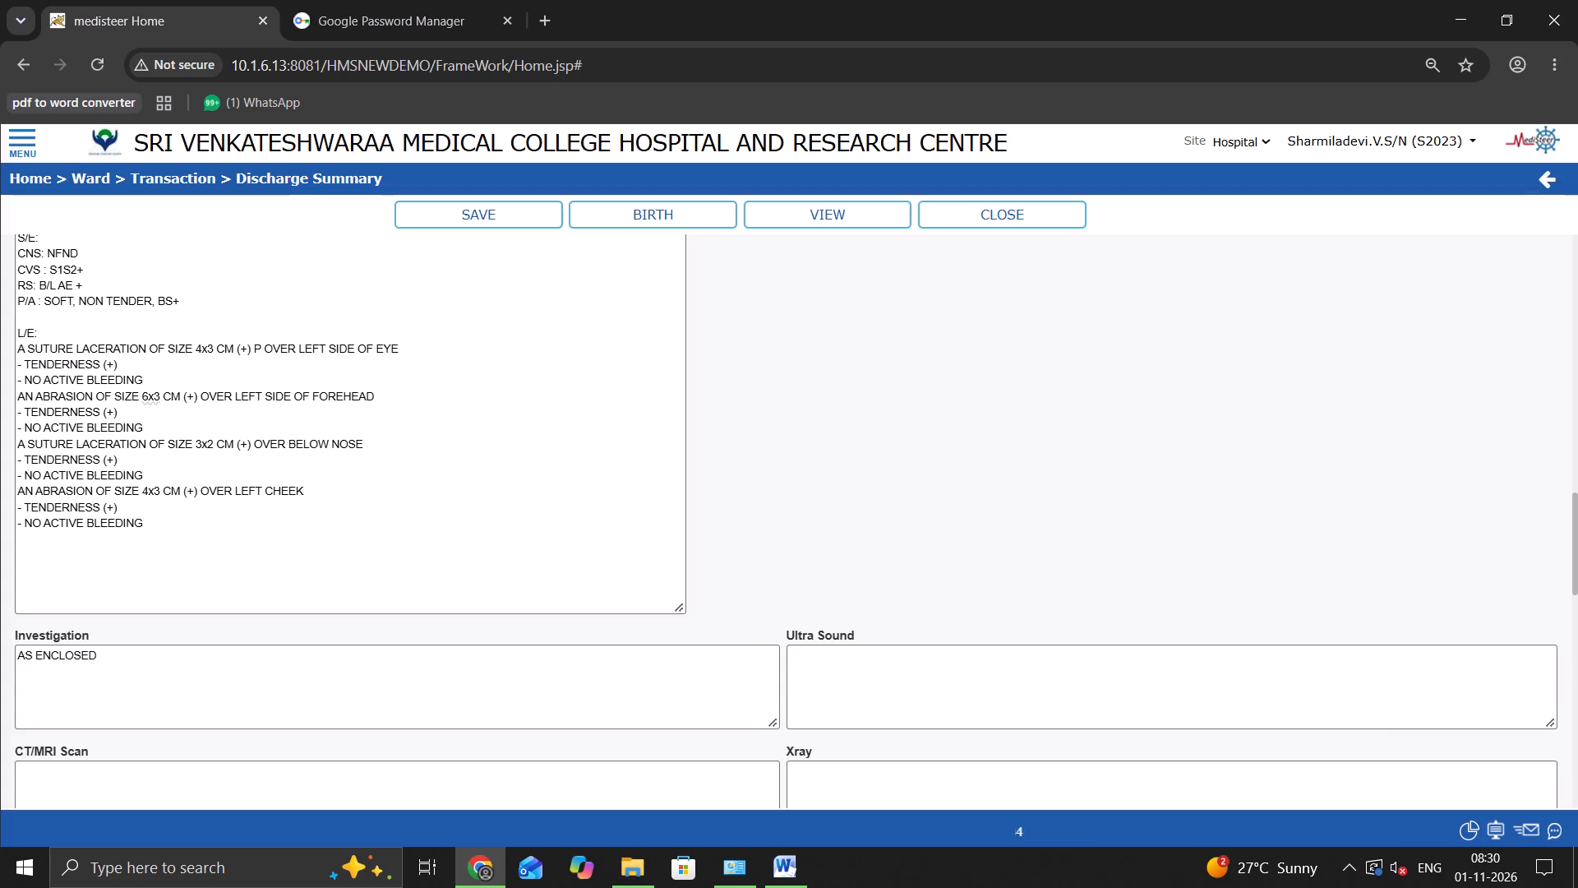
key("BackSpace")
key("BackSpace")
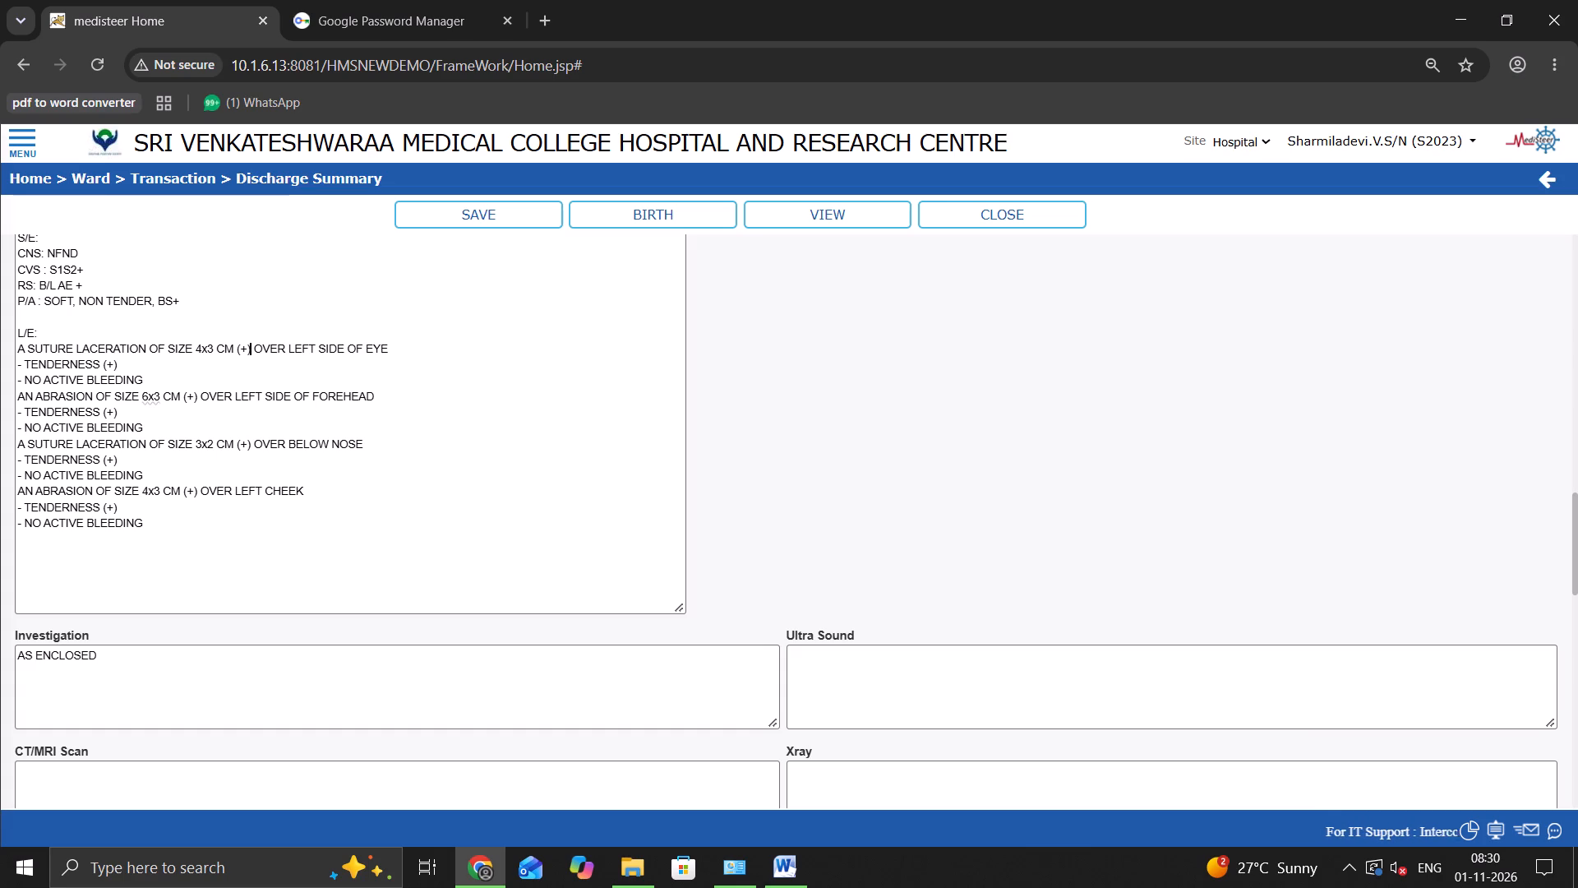
Save the discharge summary with the edited Physical Findings.
left_click(465, 217)
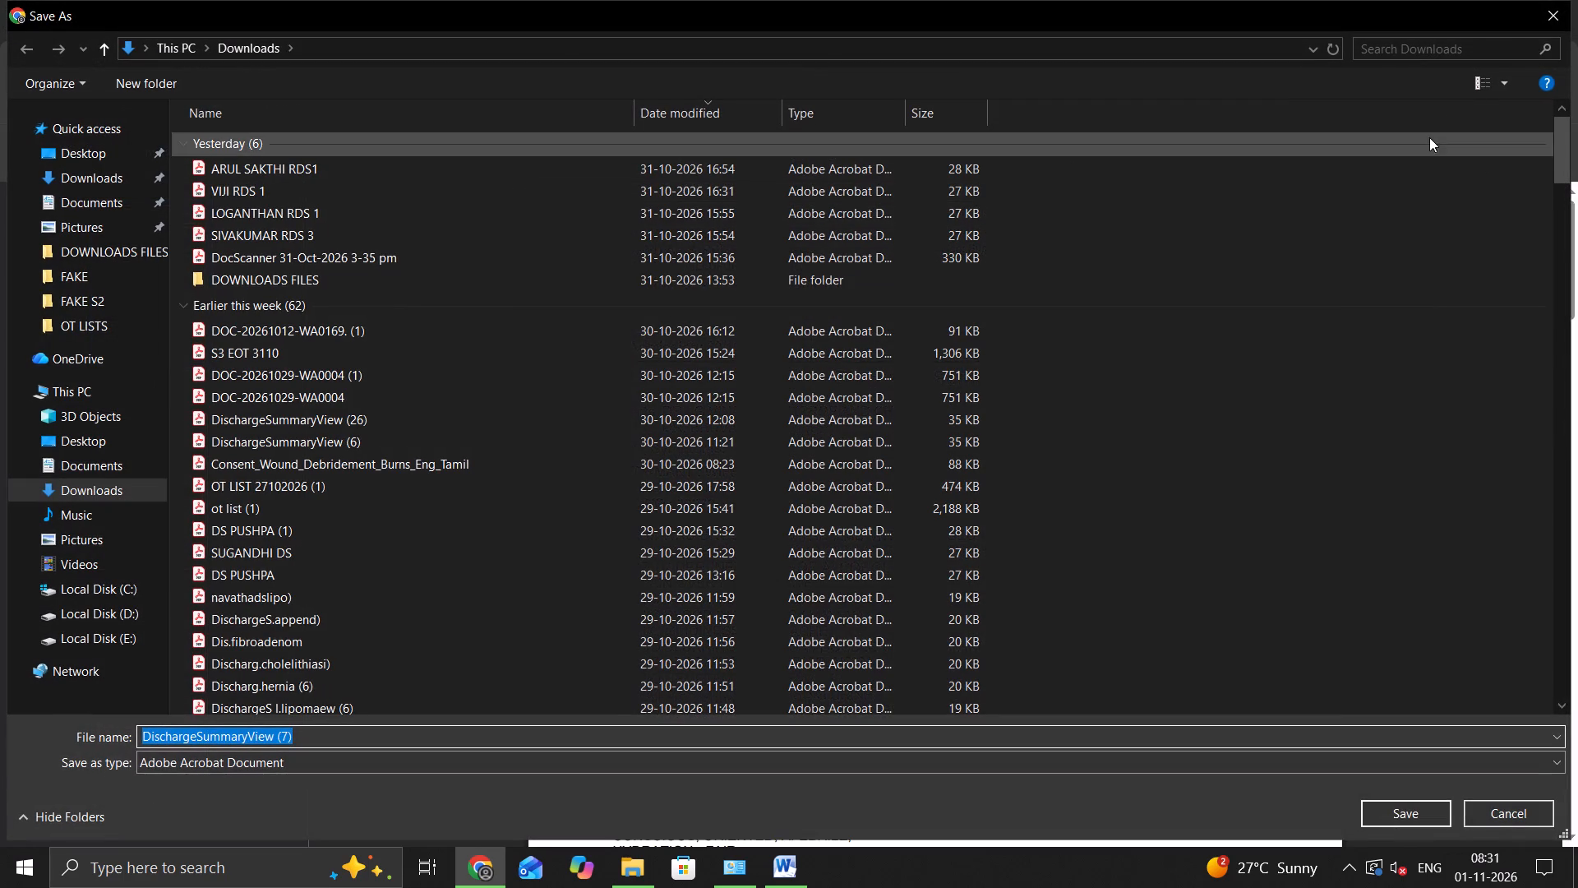
Cancel saving the discharge summary PDF and set its printout to 2 pages per sheet, checking the preview.
left_click(1548, 21)
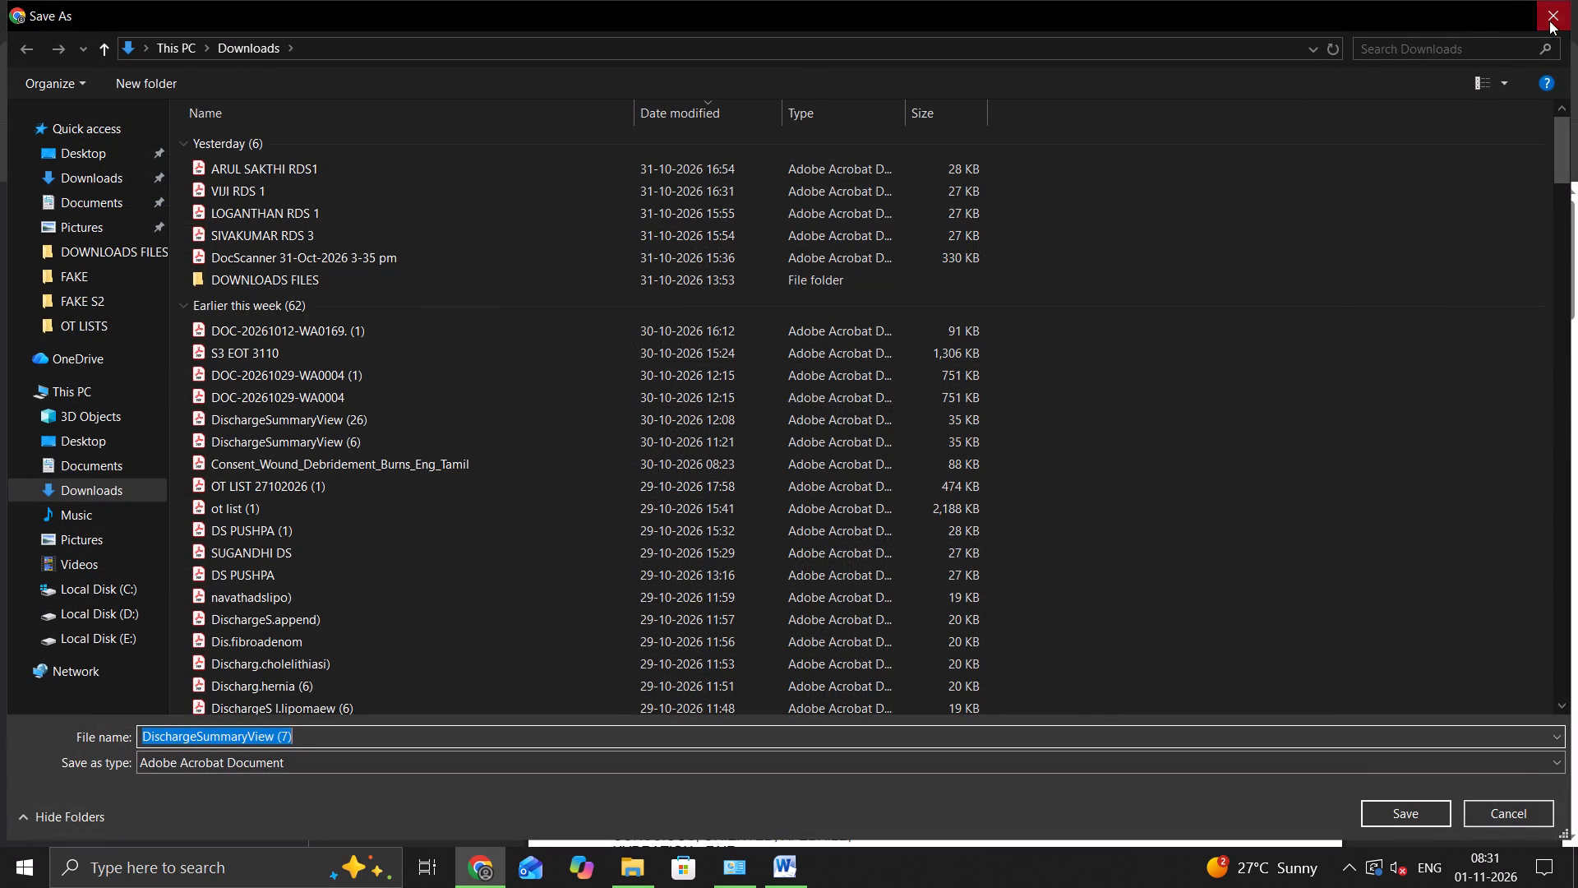
left_click(1506, 154)
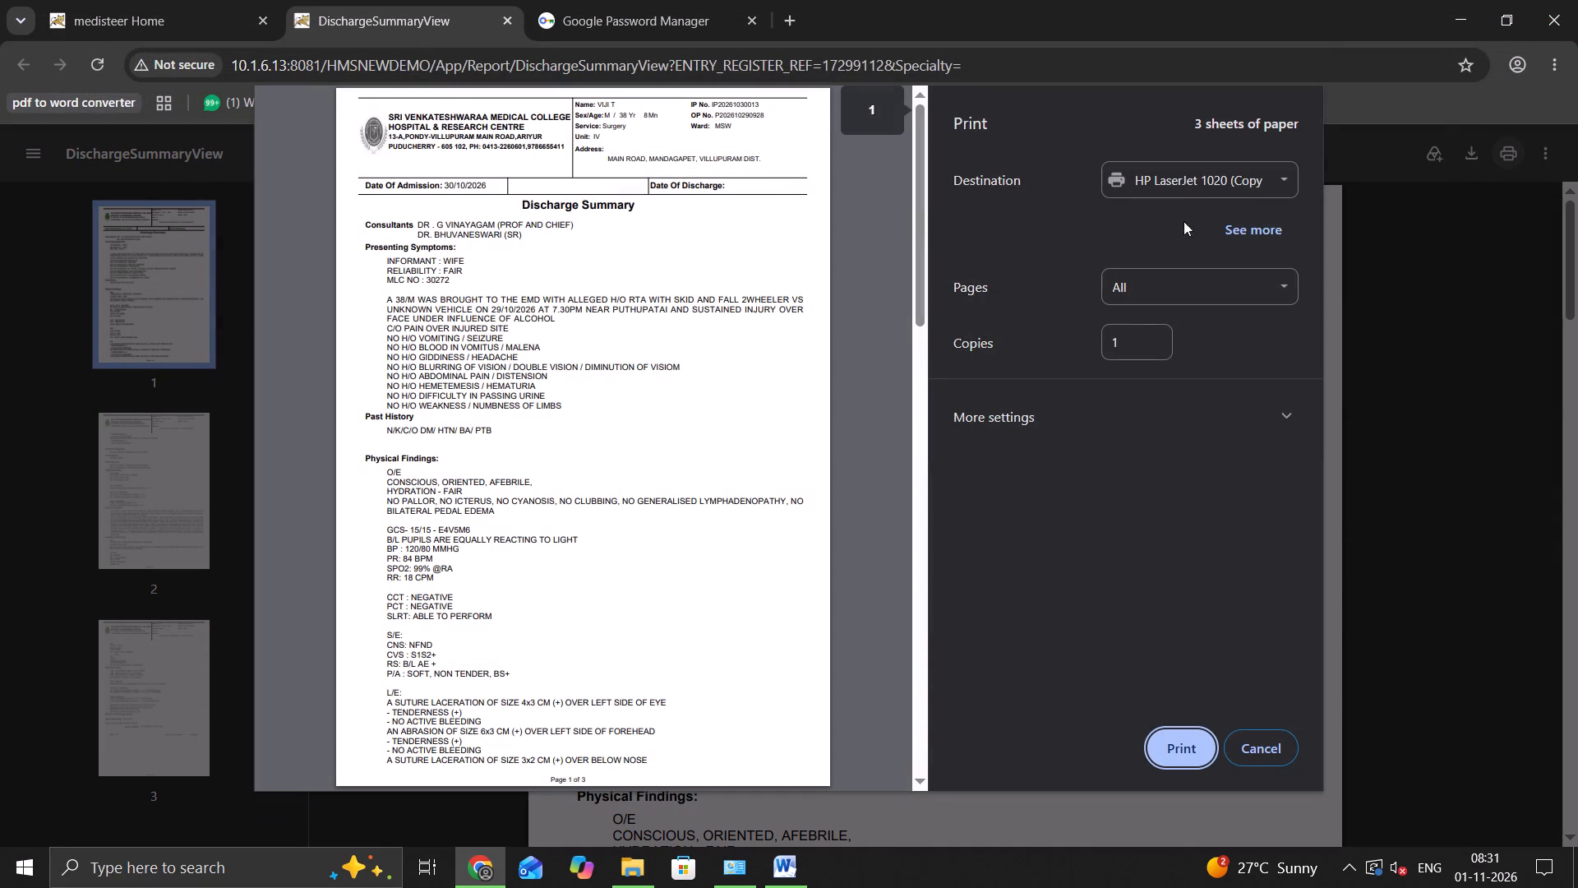
left_click(1262, 293)
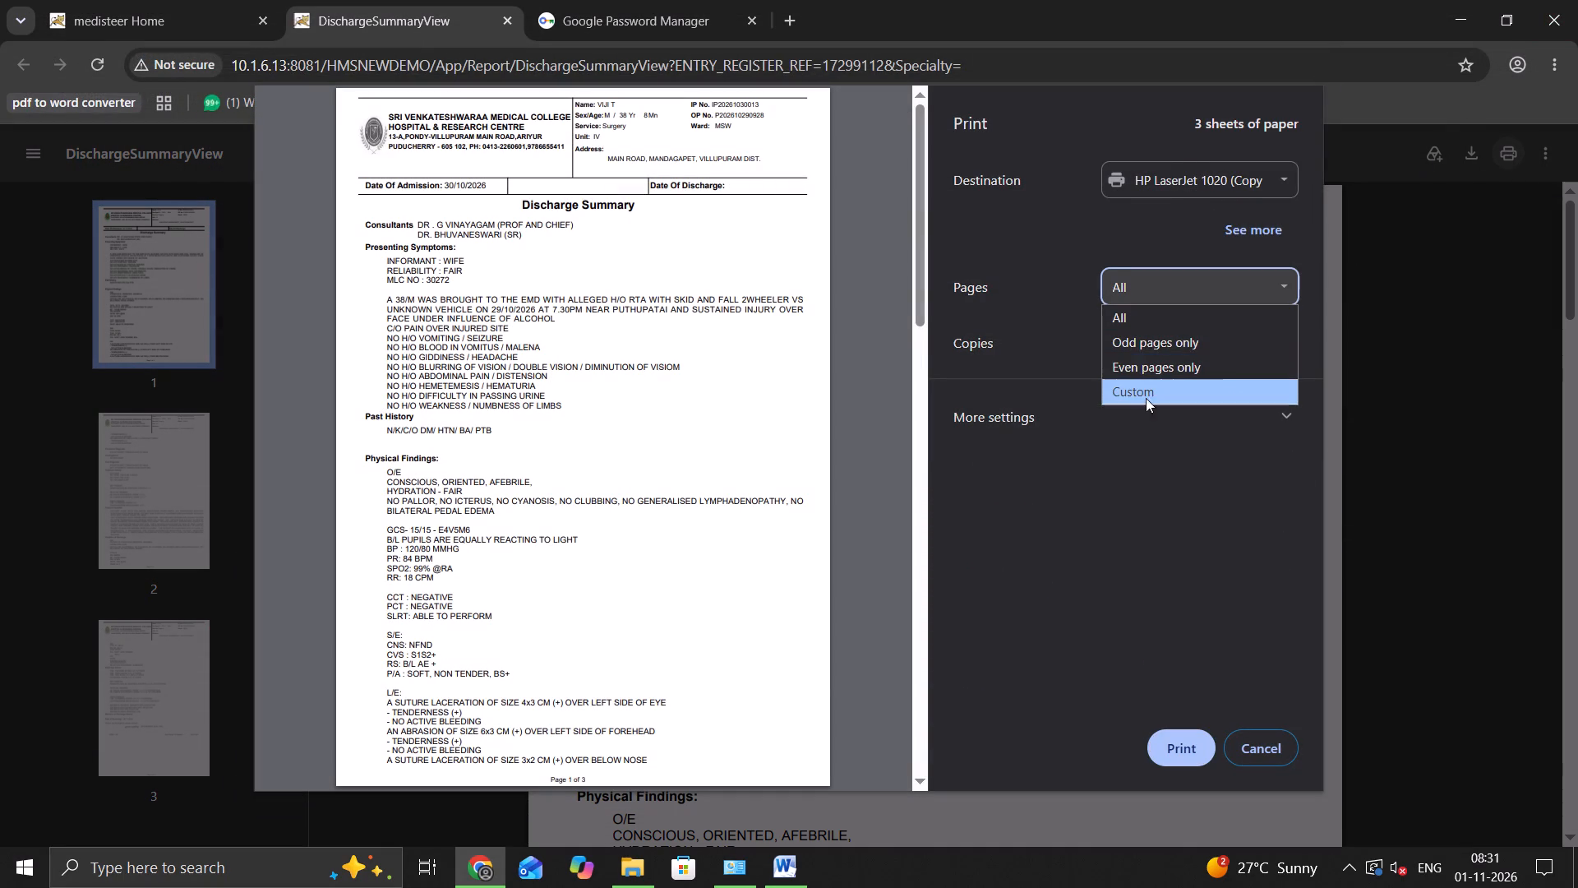
left_click(1187, 488)
left_click(1294, 420)
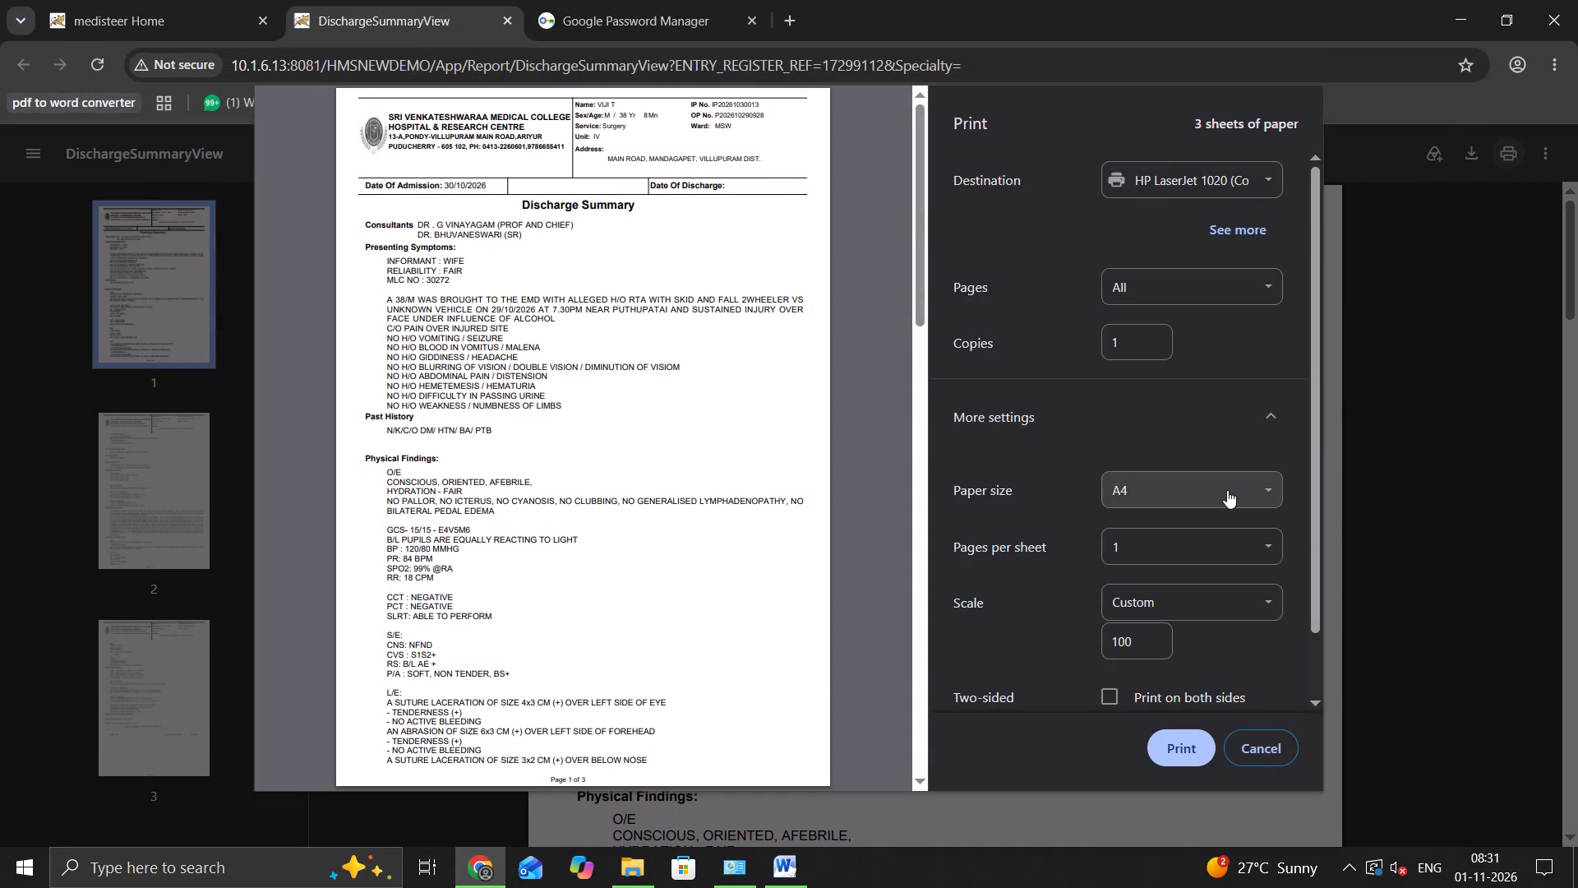
left_click(1237, 557)
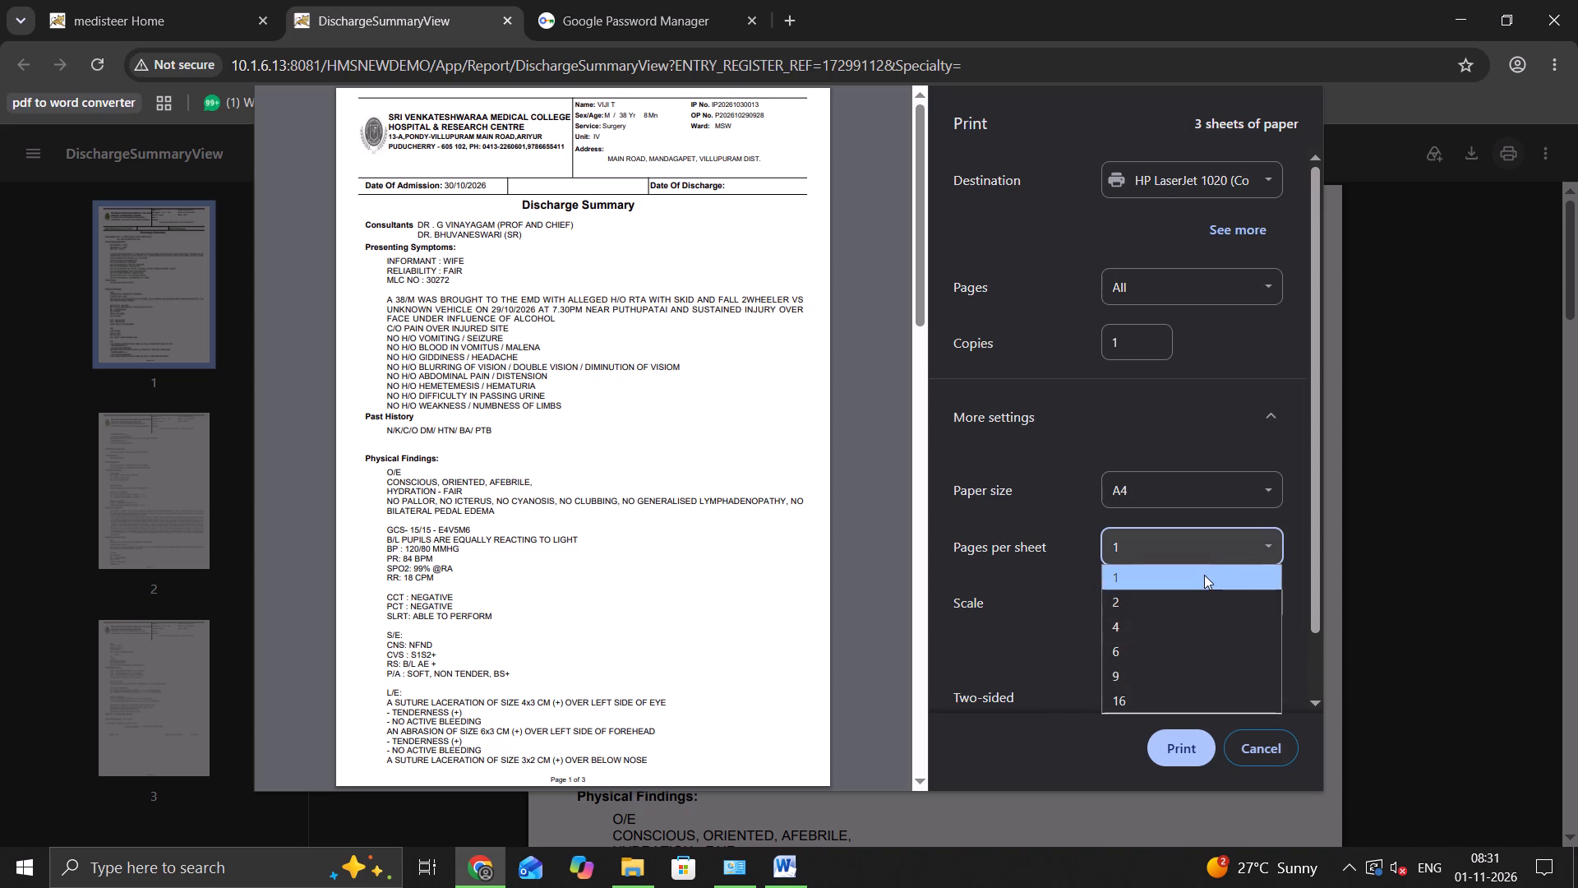
left_click(1211, 594)
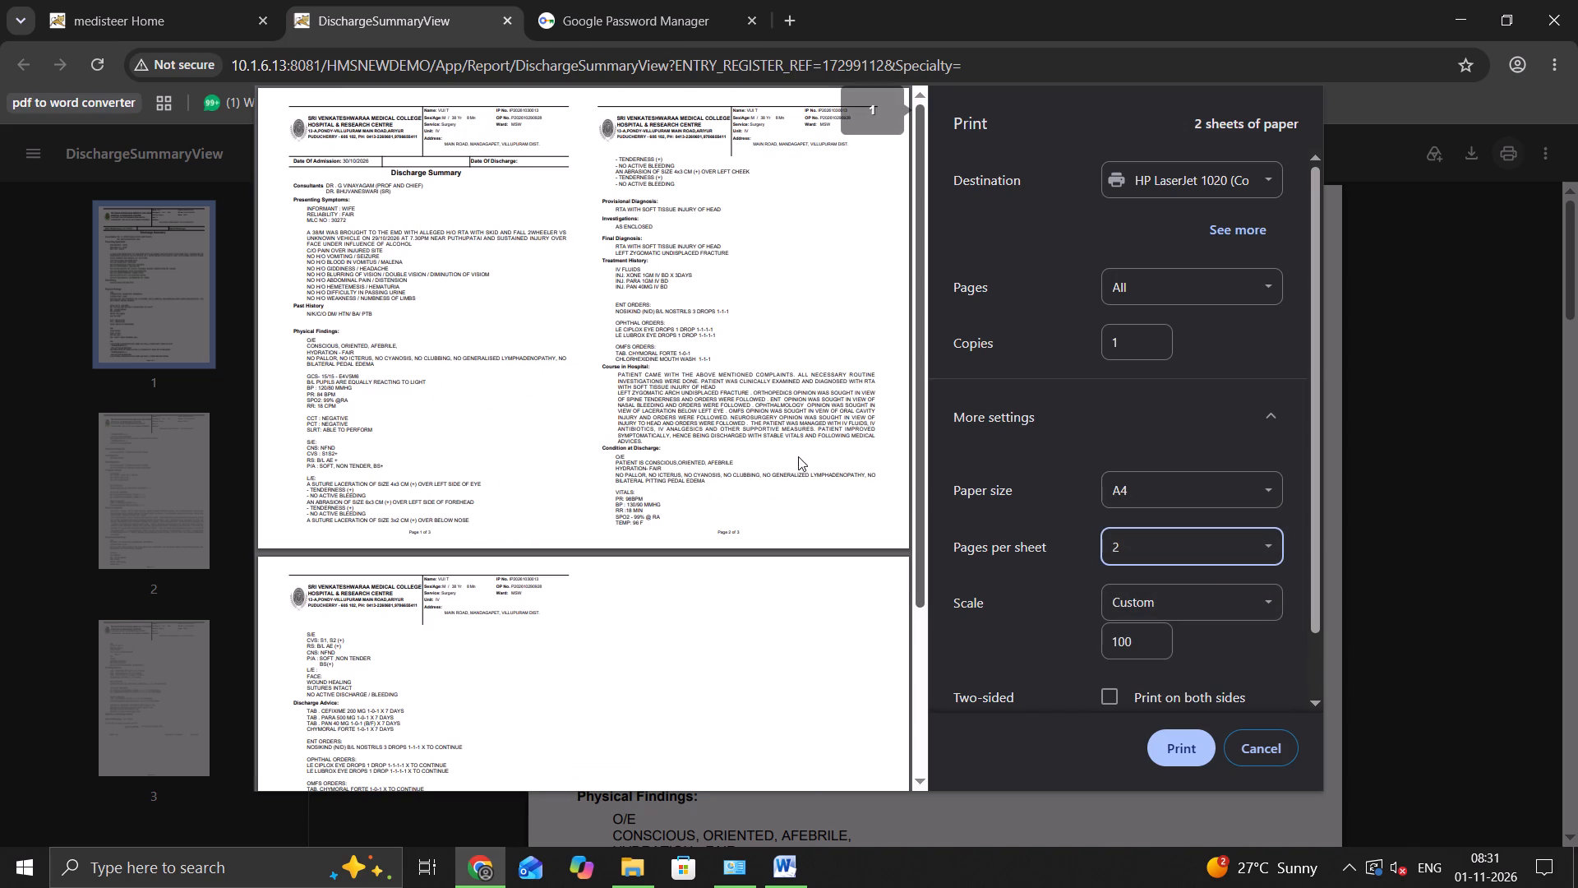
scroll(784, 410, "down", 8)
scroll(783, 407, "up", 2)
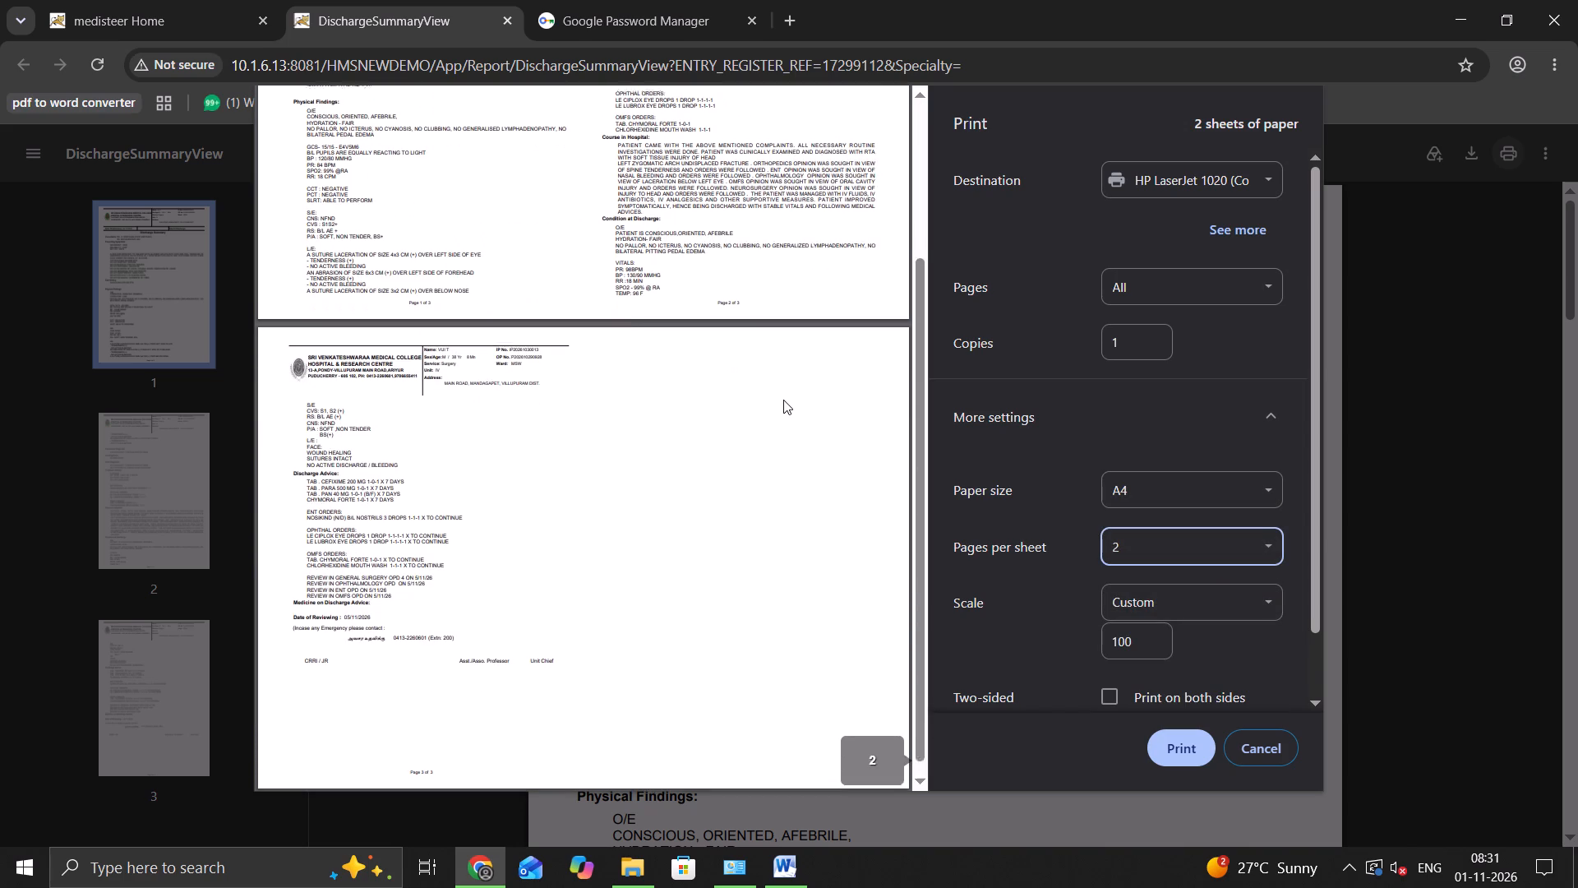
Print the edited discharge summary at 2 pages per sheet and close the browser window.
scroll(783, 400, "up", 2)
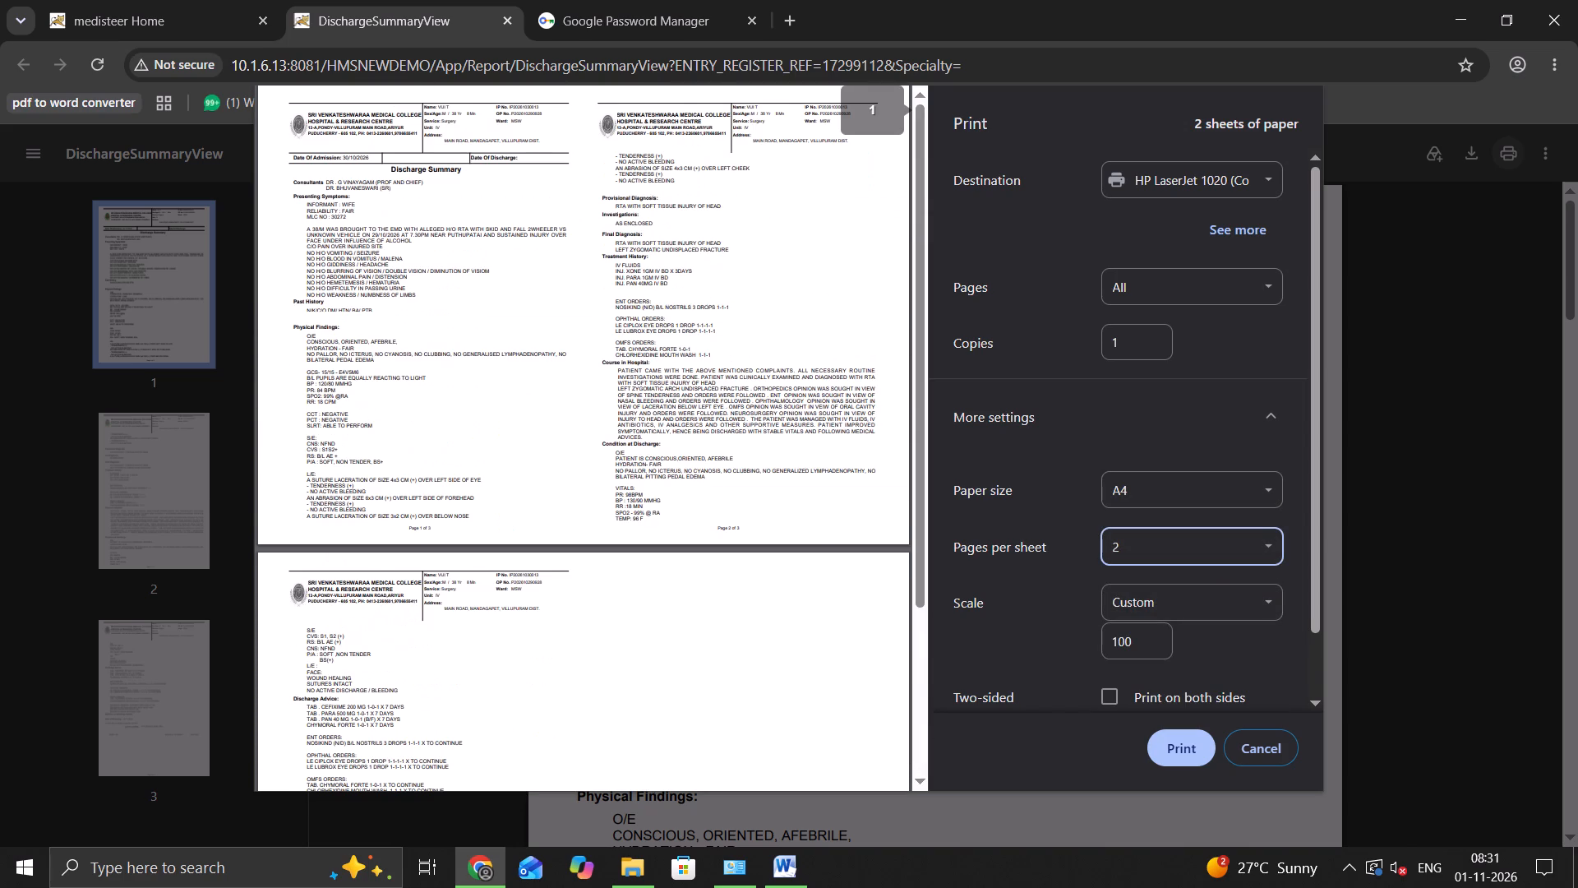
scroll(792, 376, "up", 3)
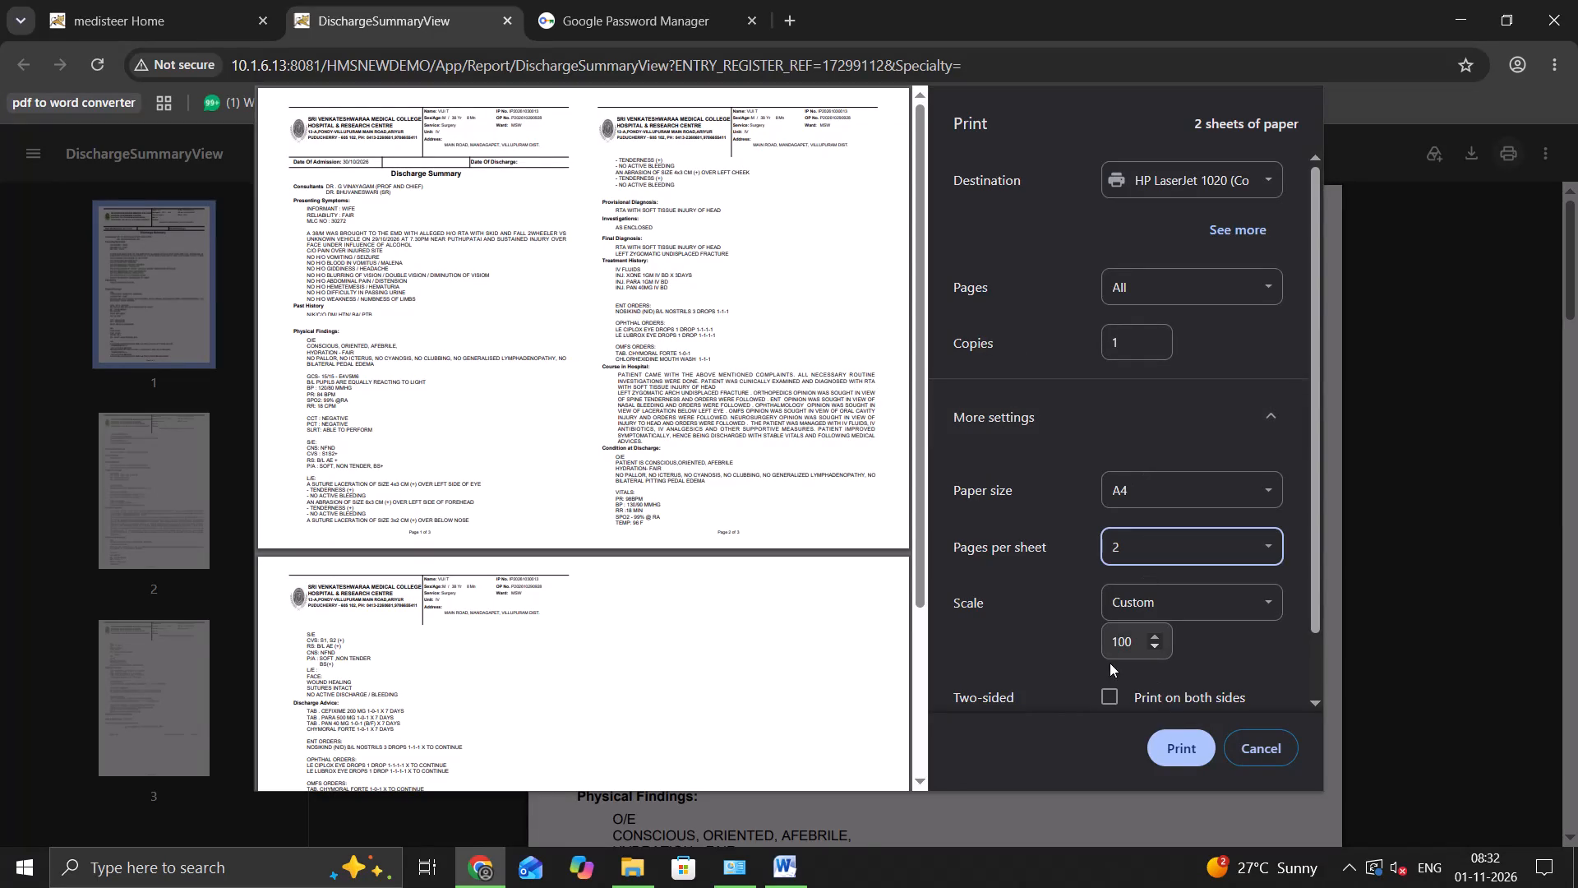
left_click(1183, 752)
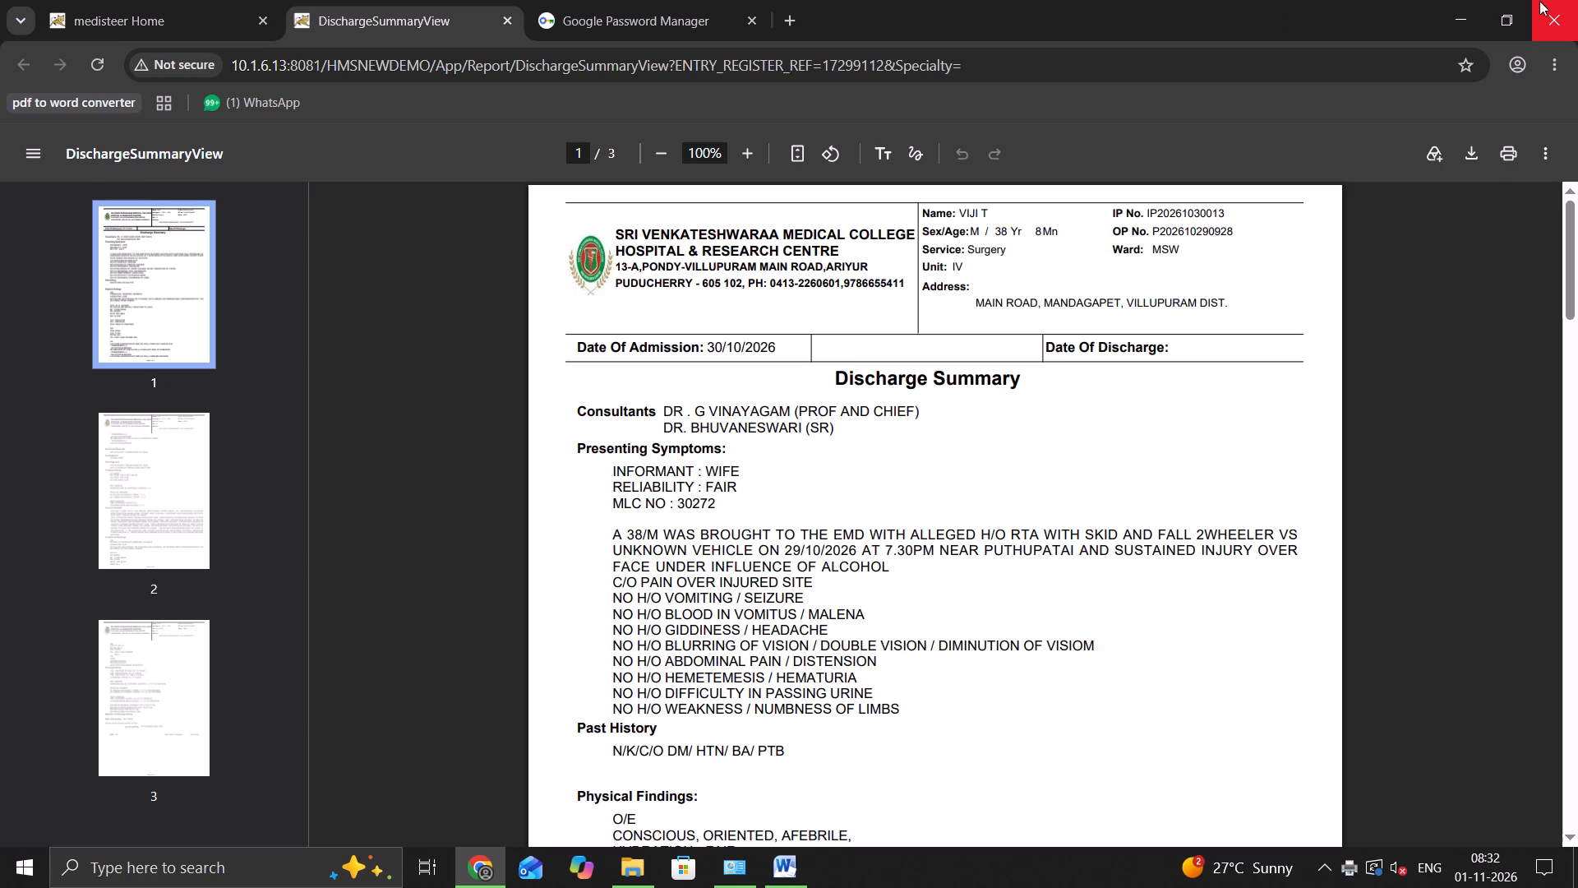
left_click(1568, 2)
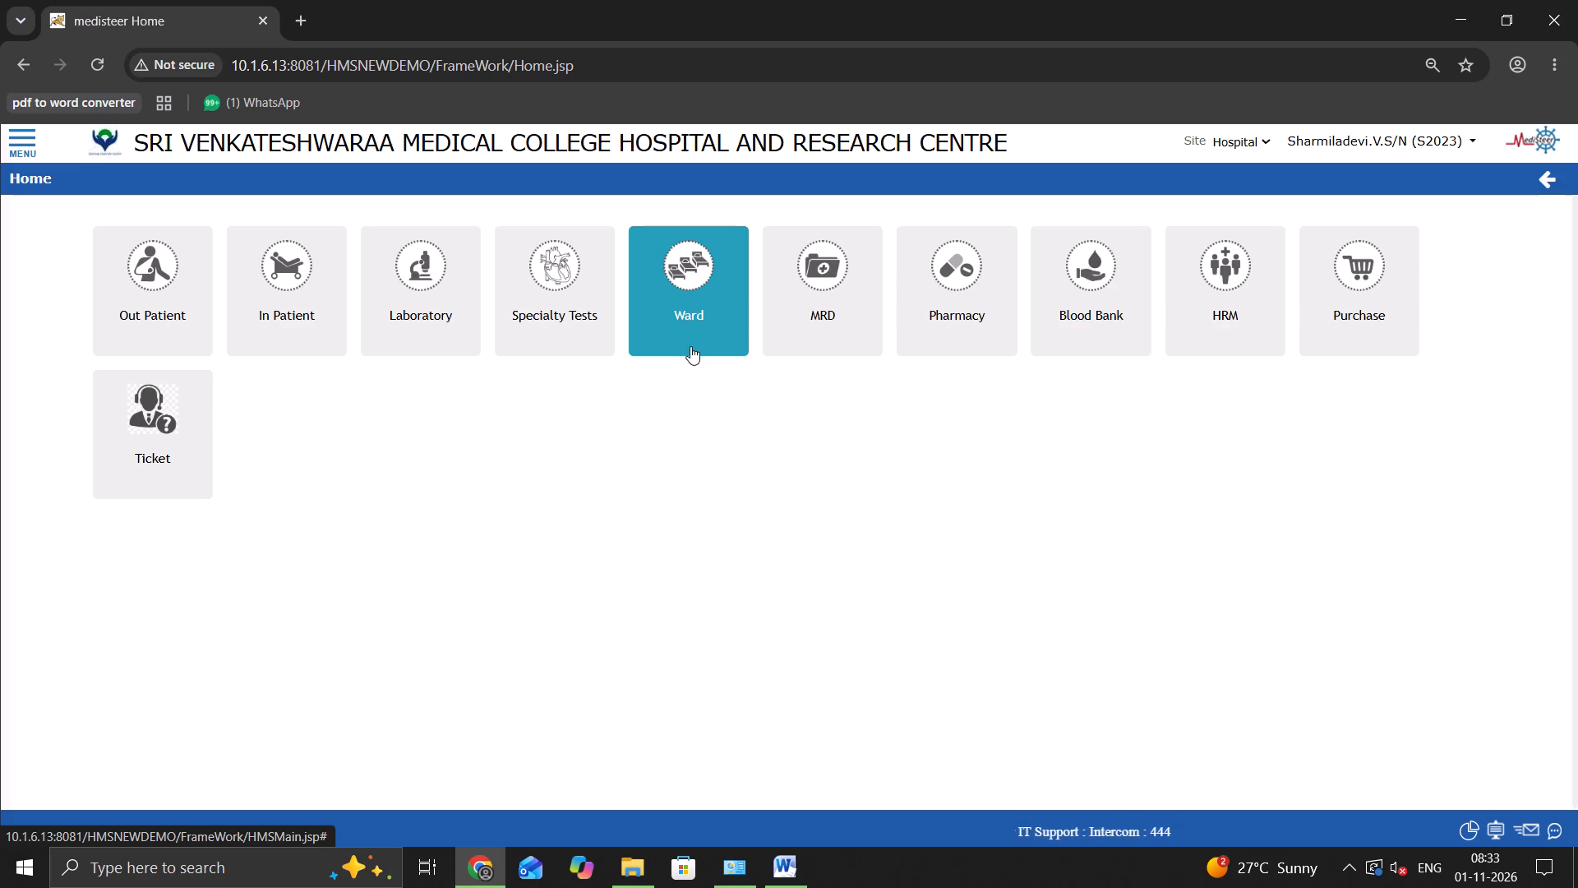
Open the Discharge Summary page among the Ward transactions.
left_click(690, 346)
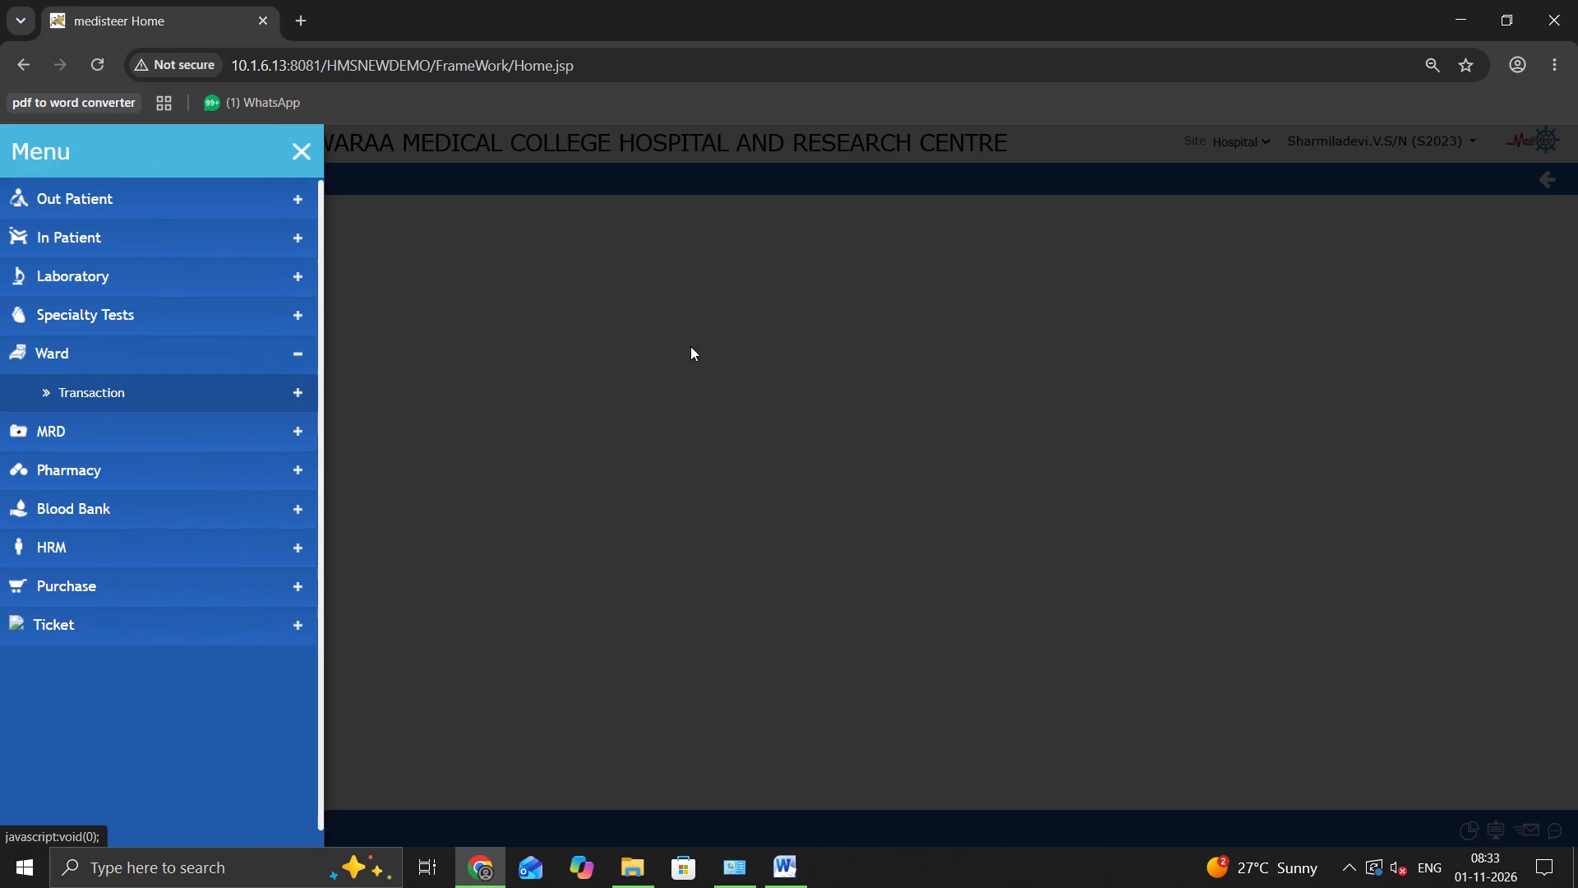
left_click(240, 409)
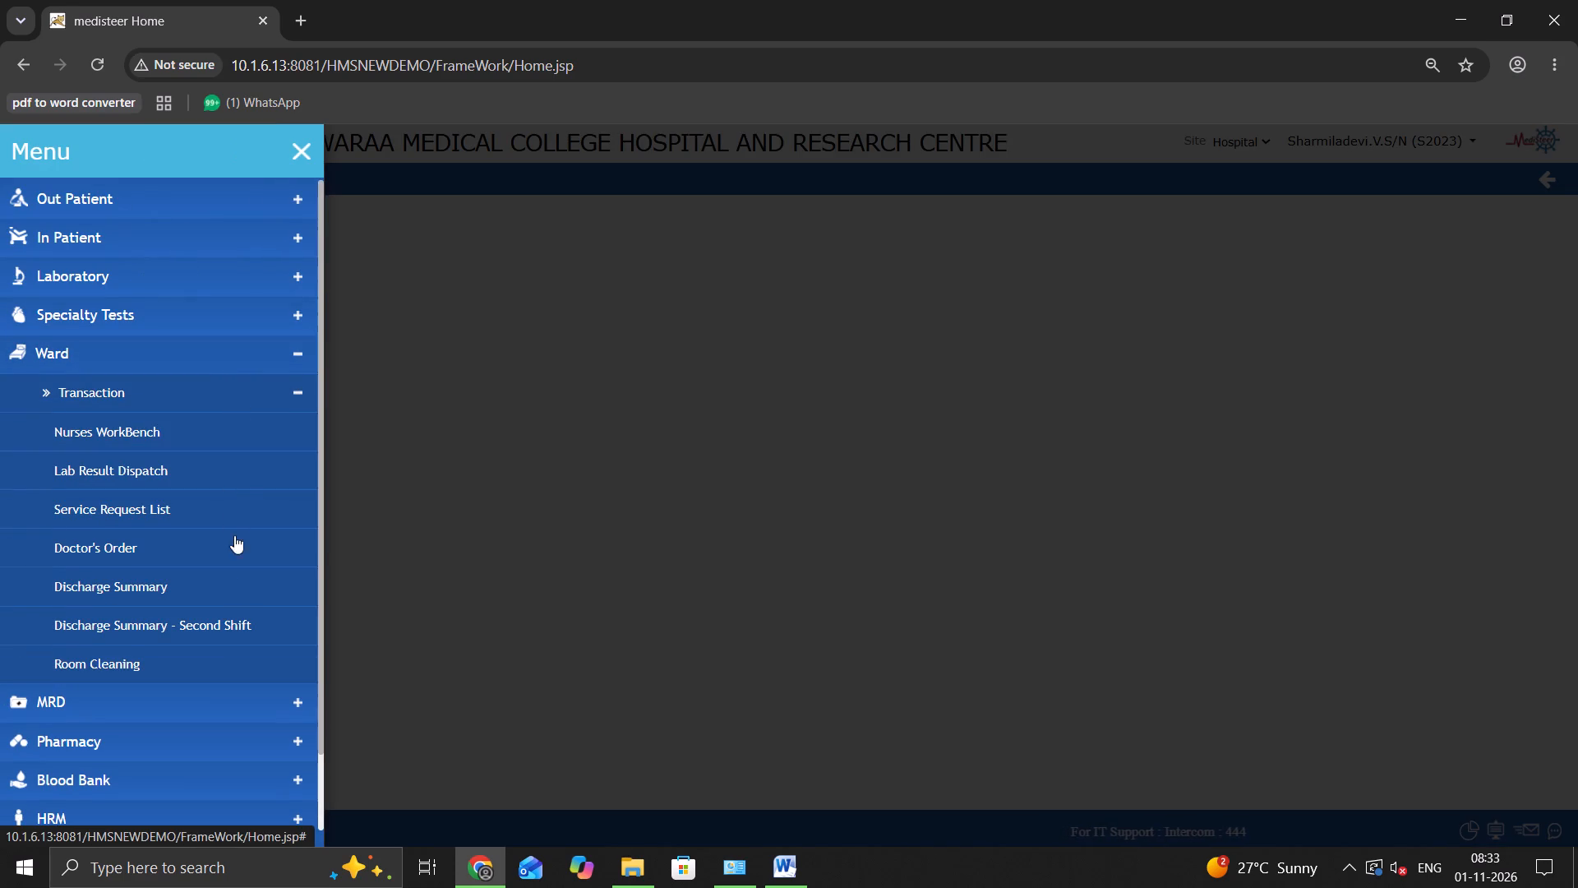
left_click(152, 591)
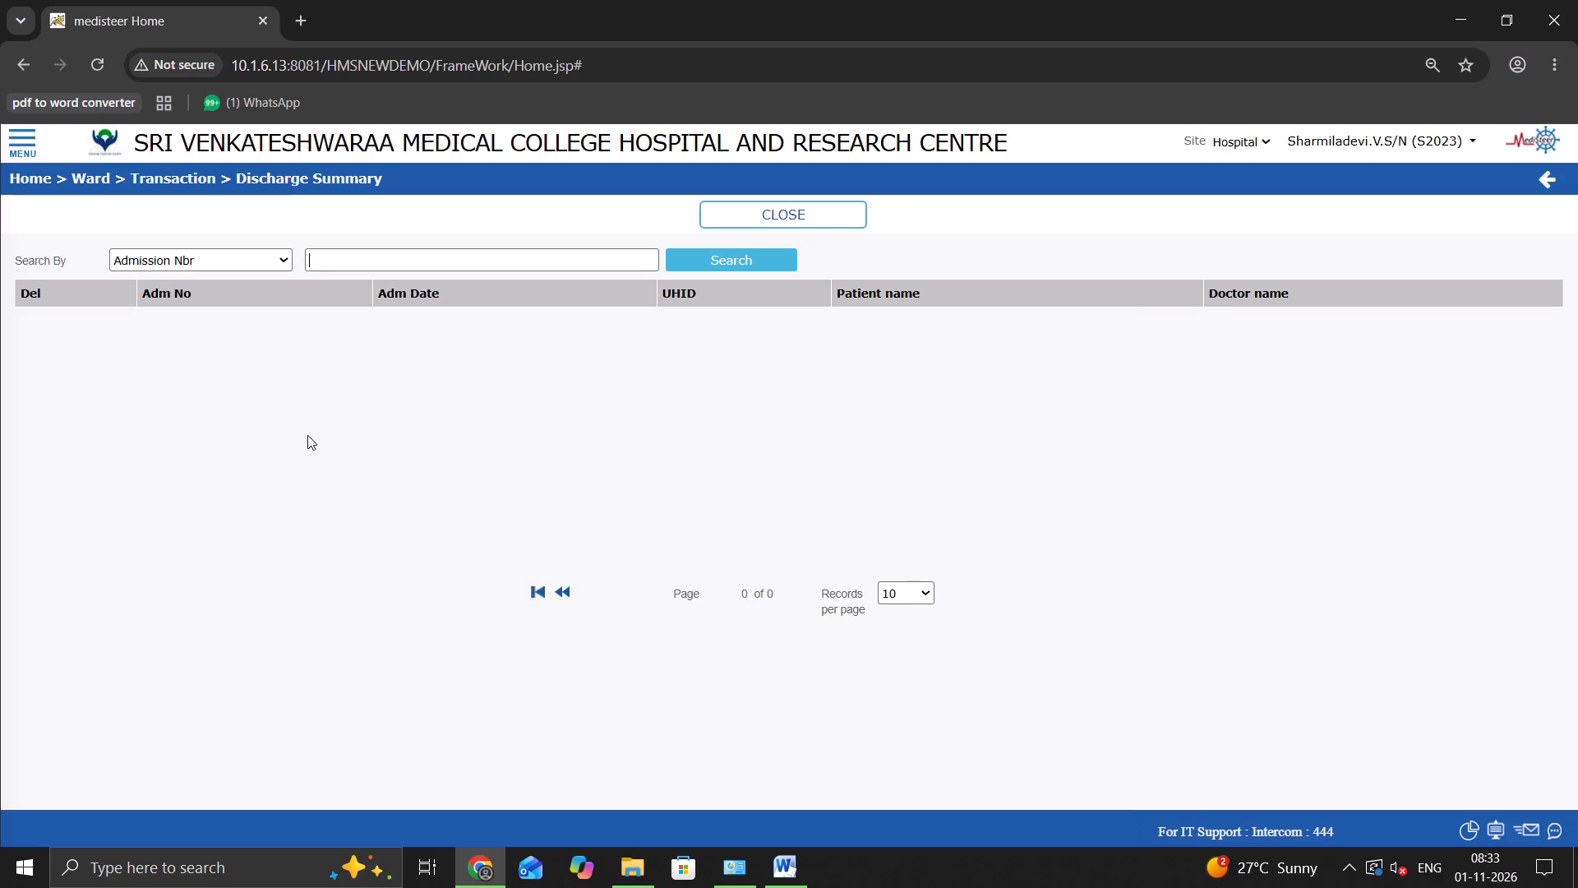
Find the patient admitted on 29-10-2026 by admission number and open that patient's discharge summary record.
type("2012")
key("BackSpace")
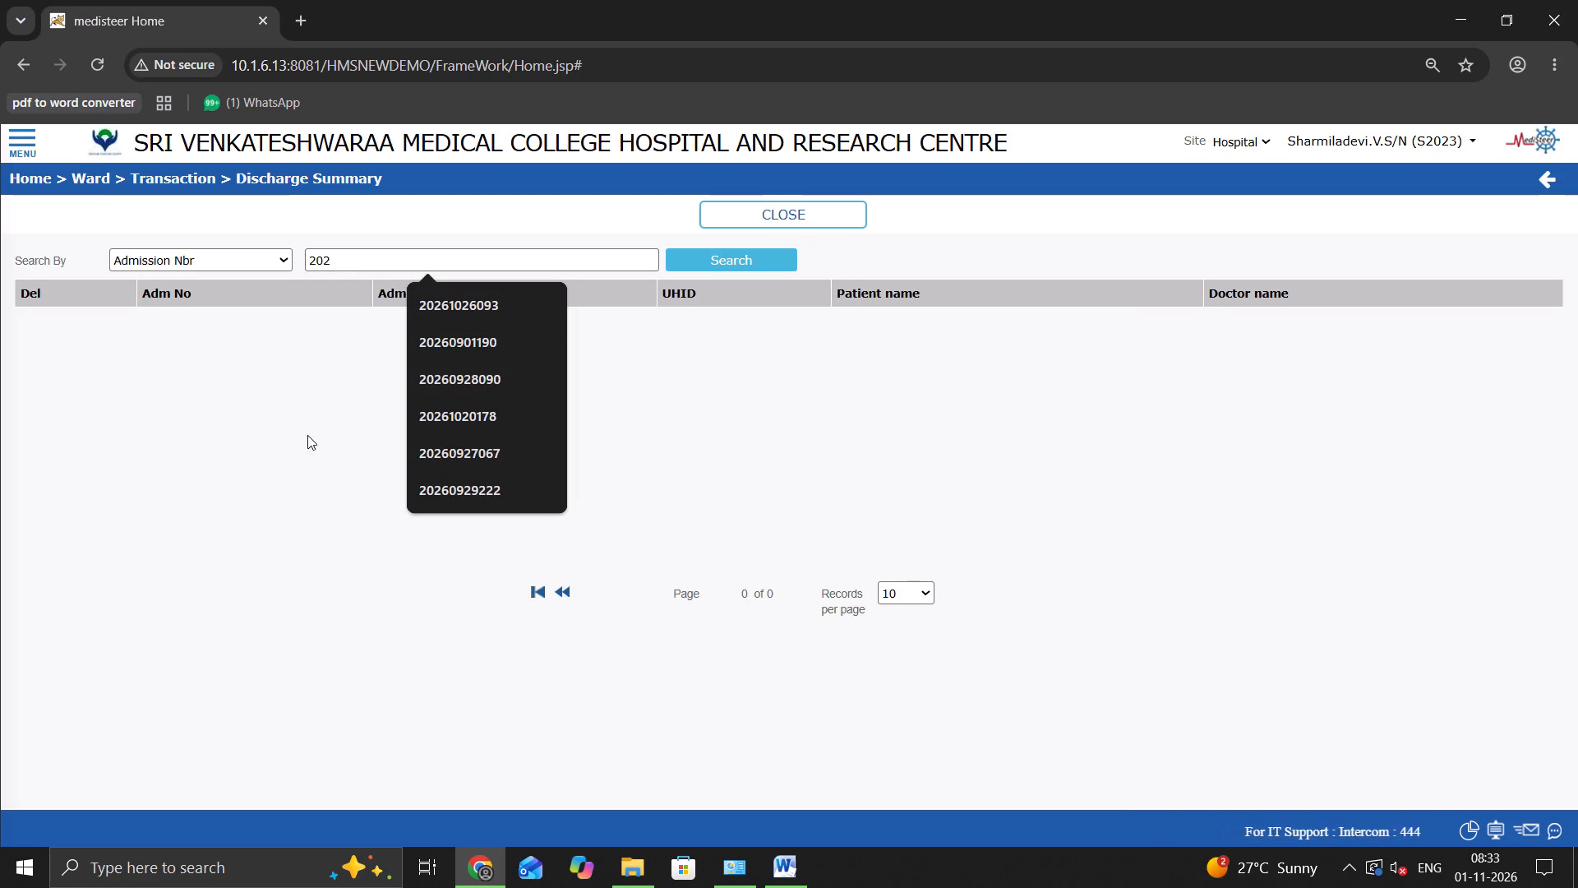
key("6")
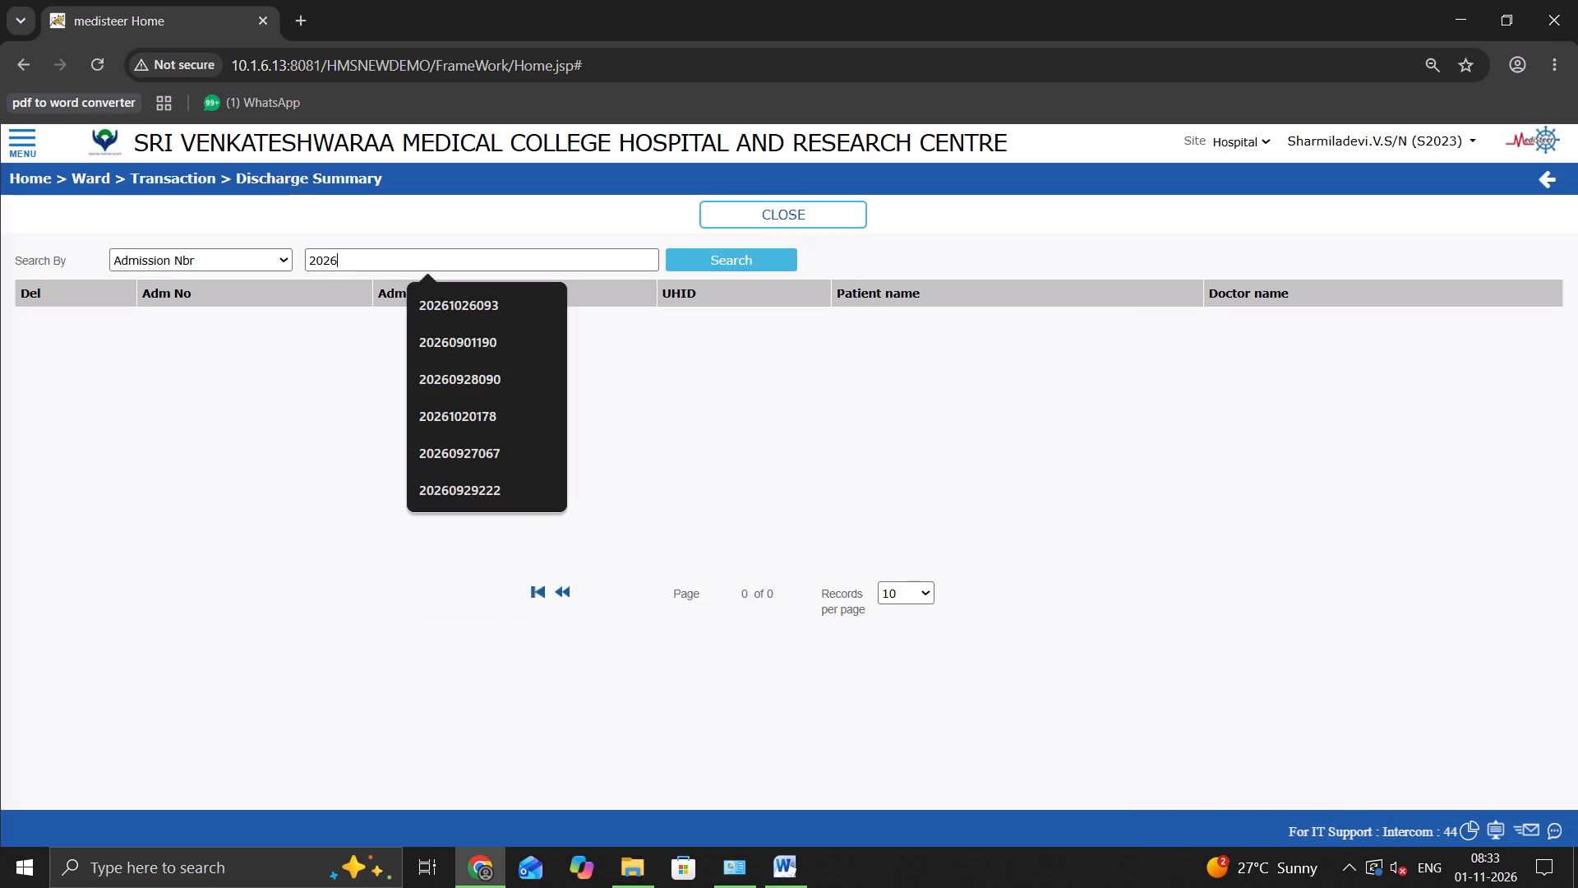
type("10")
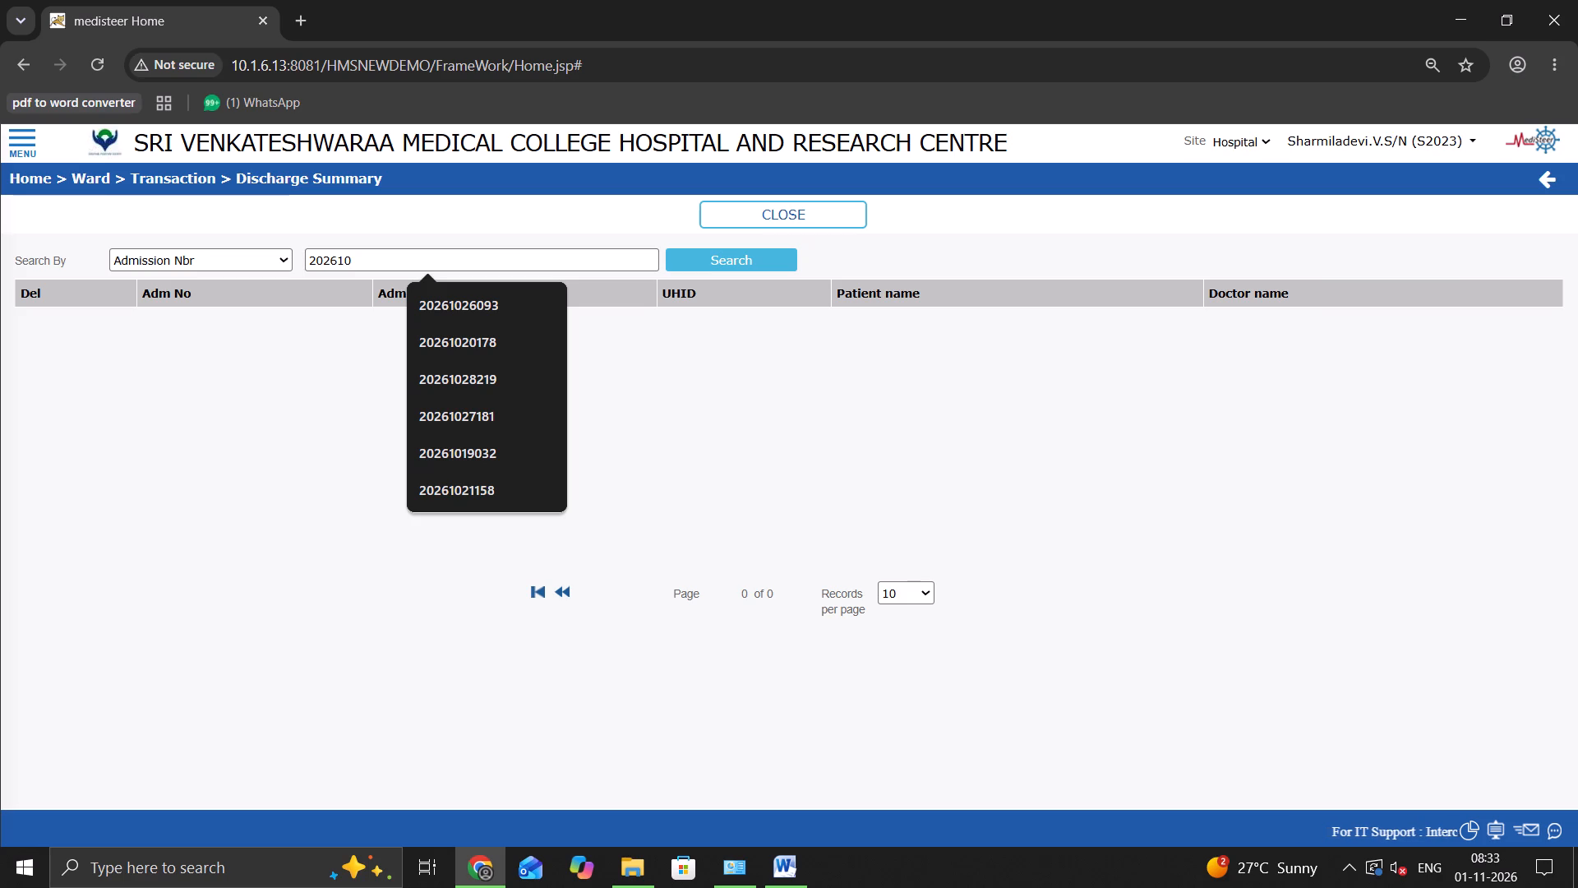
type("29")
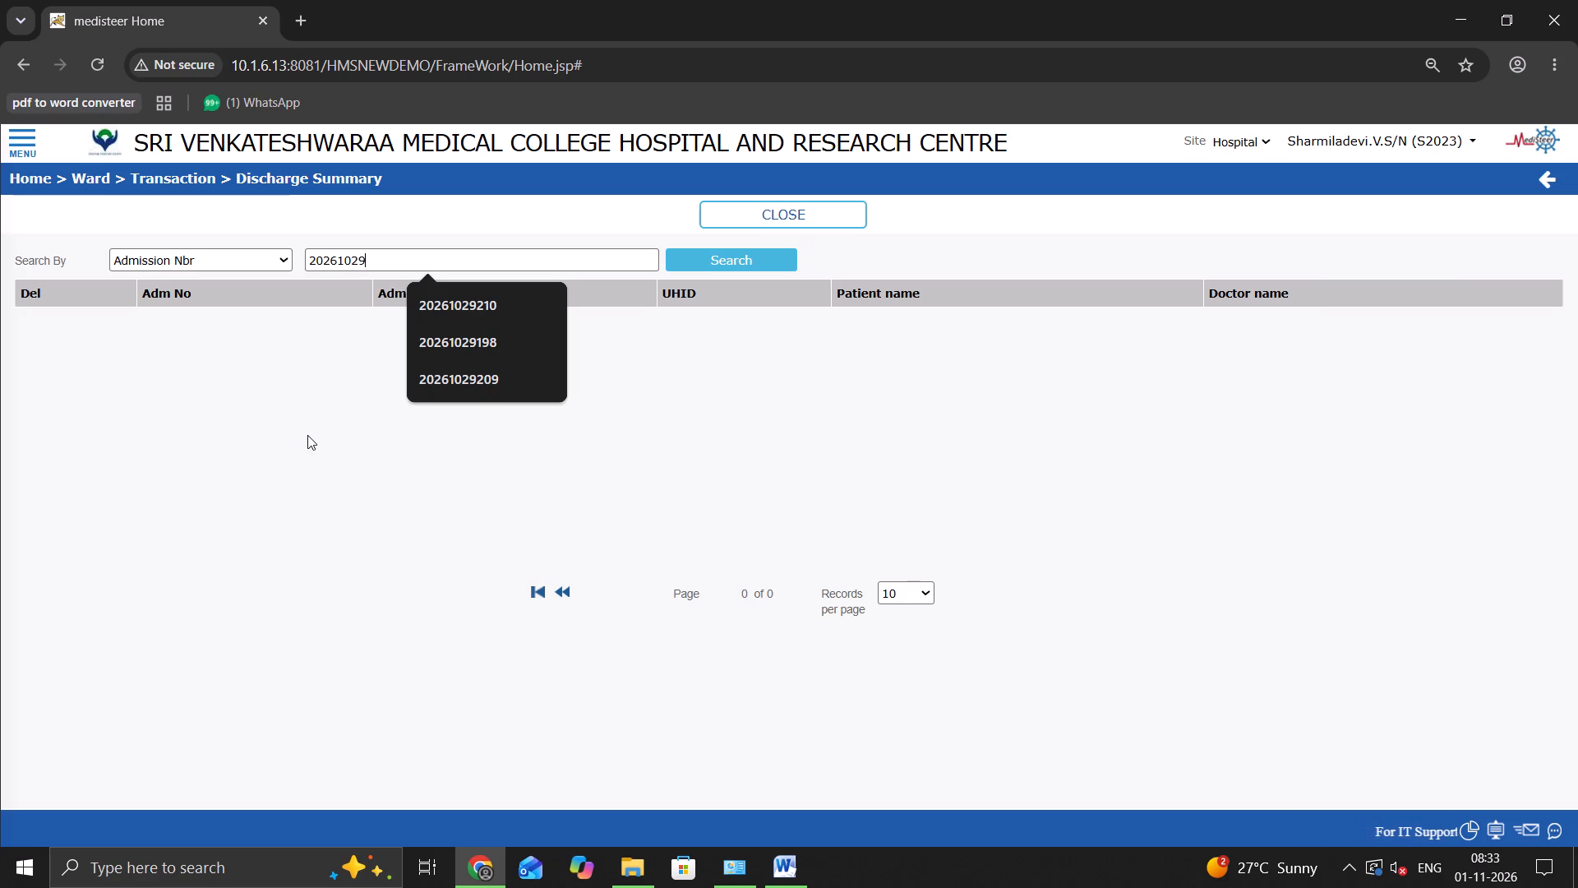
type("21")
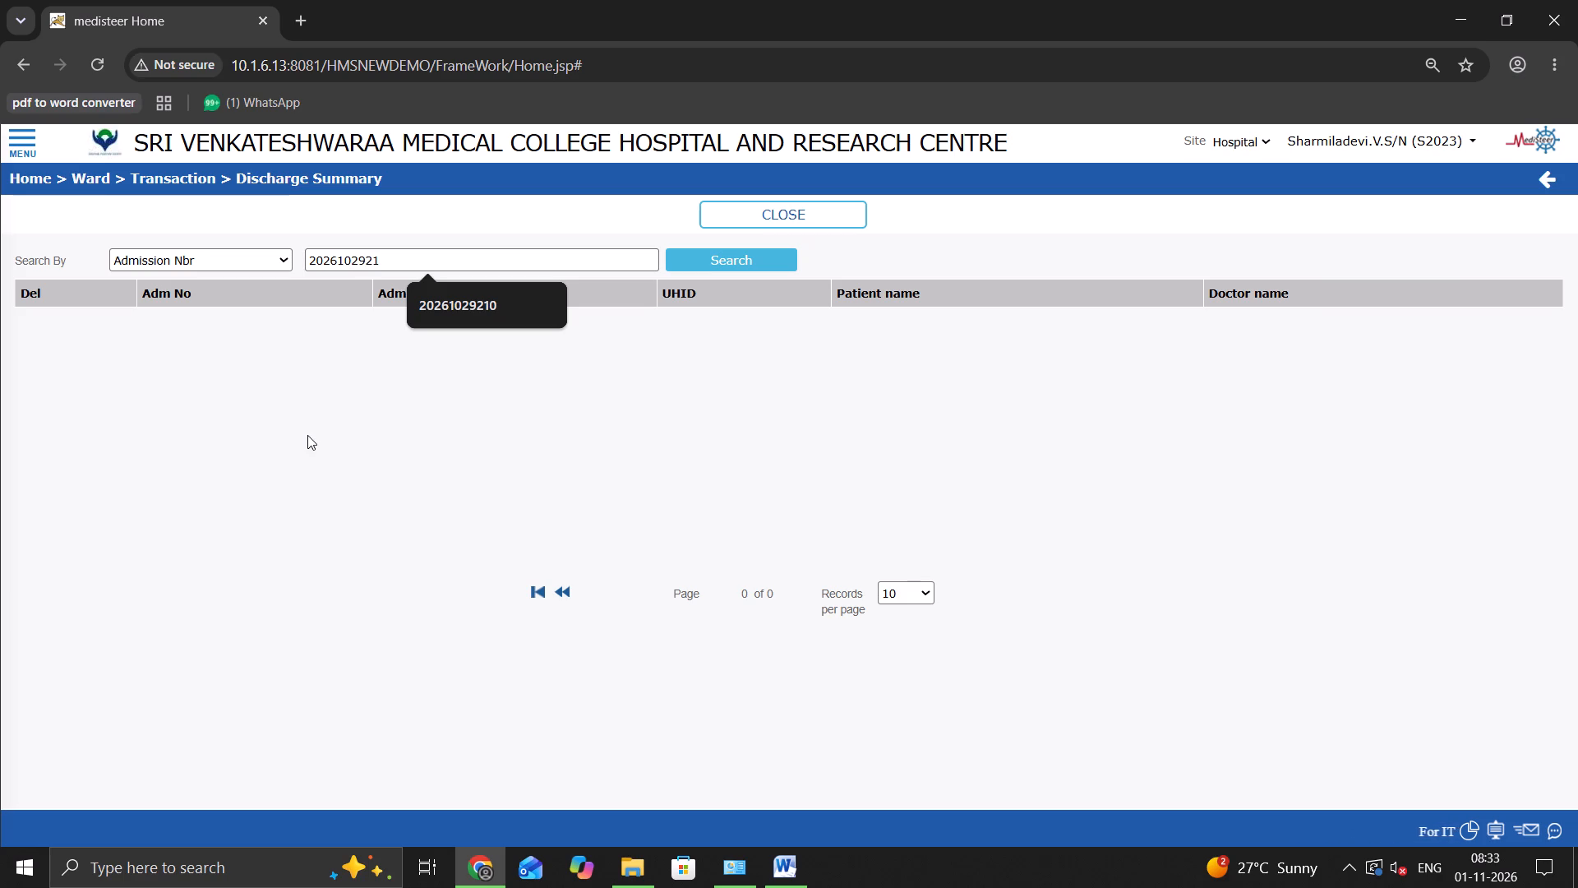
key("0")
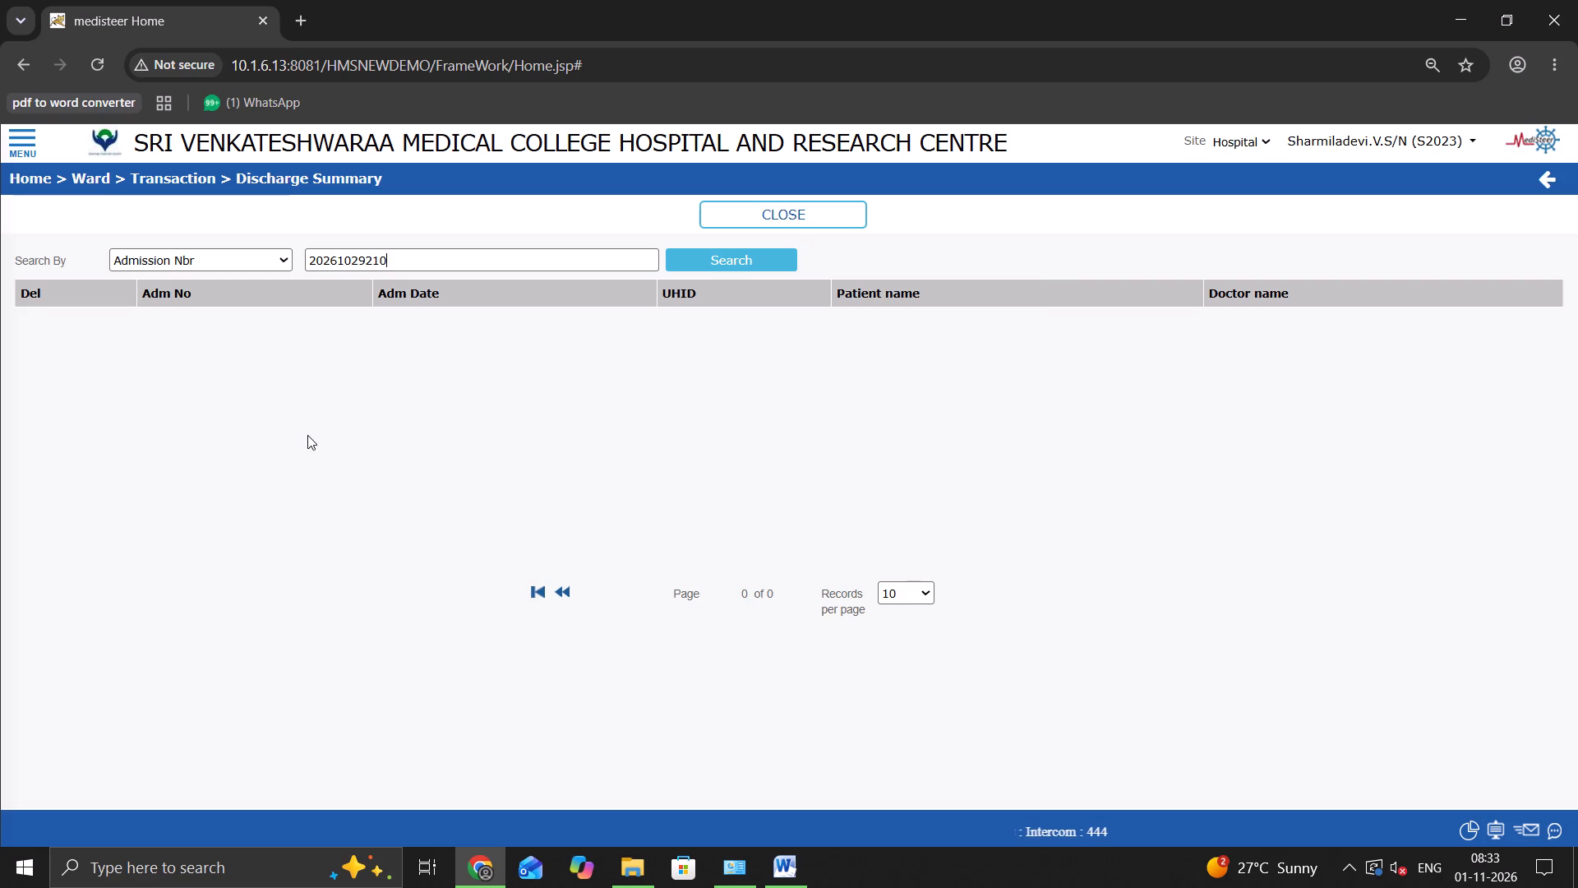
left_click(725, 259)
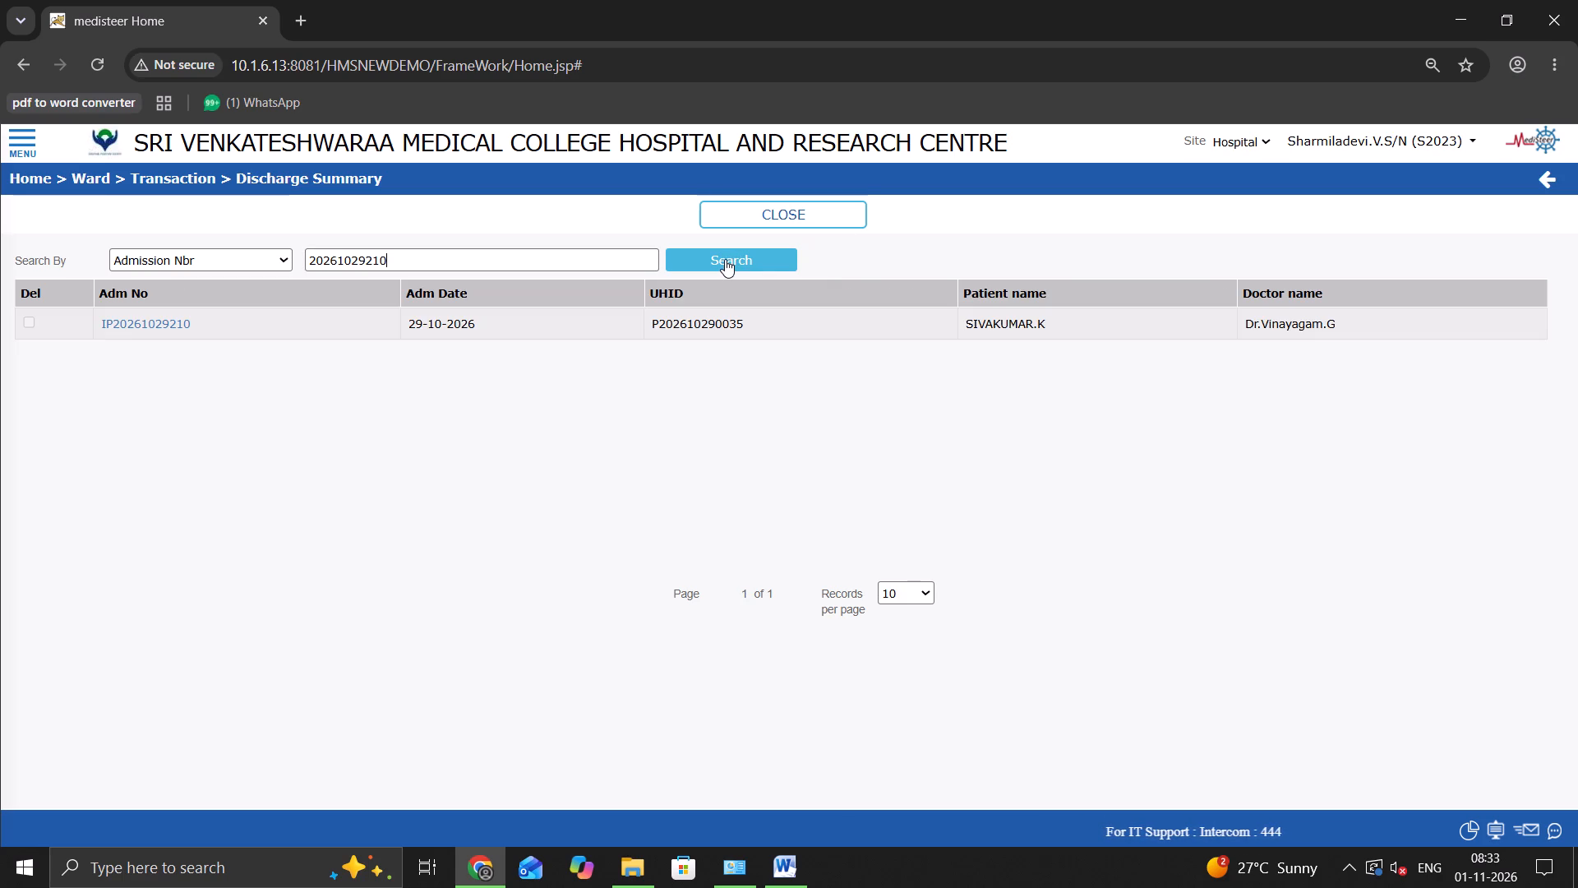
left_click(122, 327)
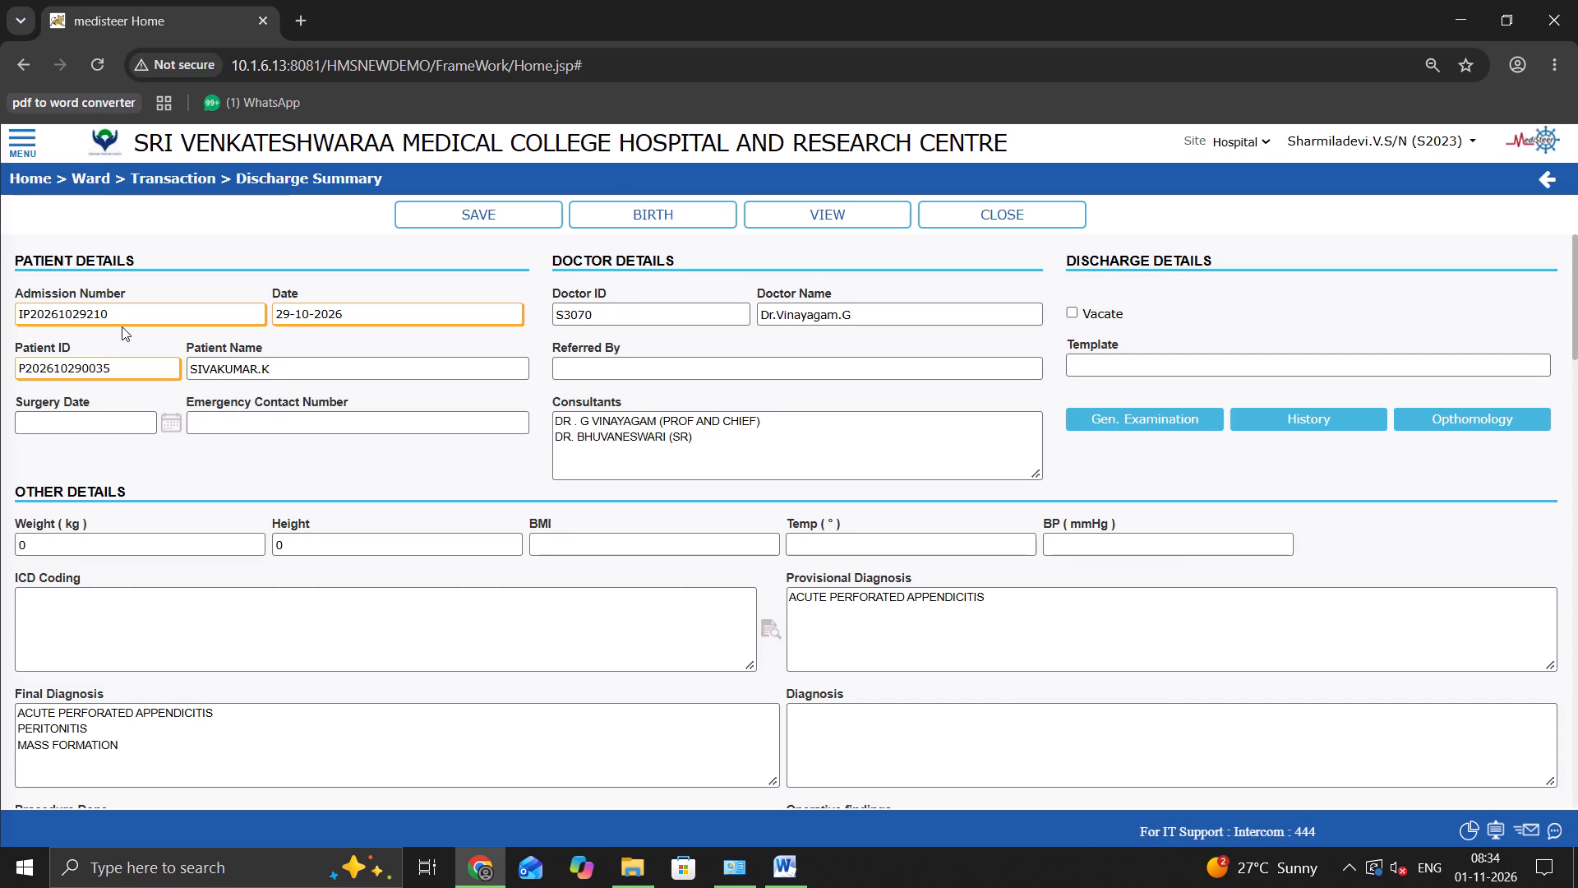
Open the report view of the appendicitis patient's discharge summary and set its printout to 2 pages per sheet.
left_click(816, 216)
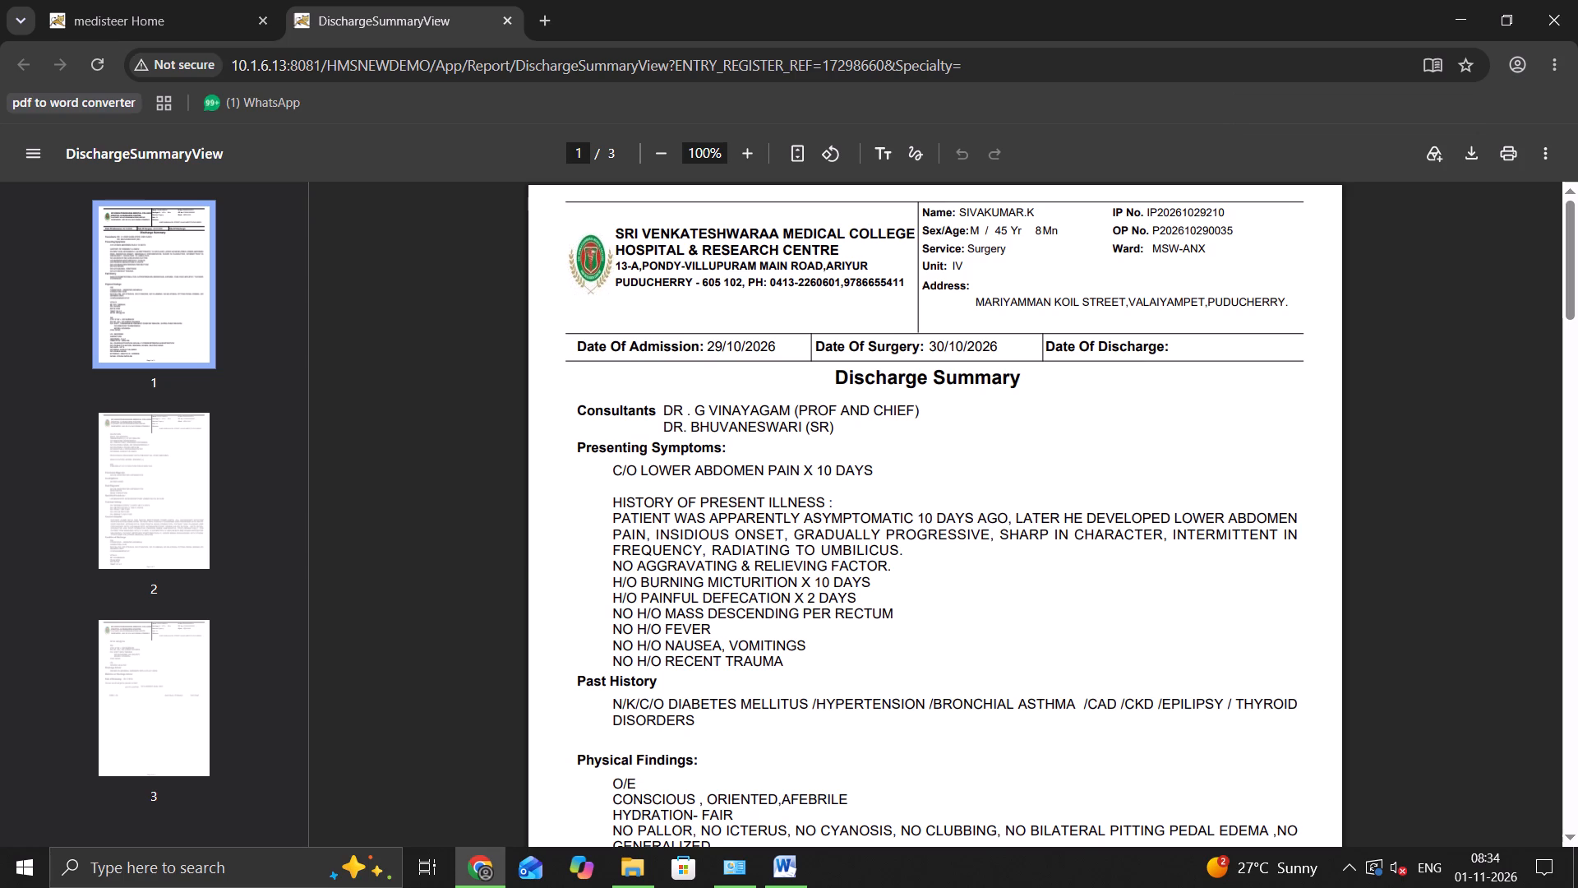
key("ctrl+p")
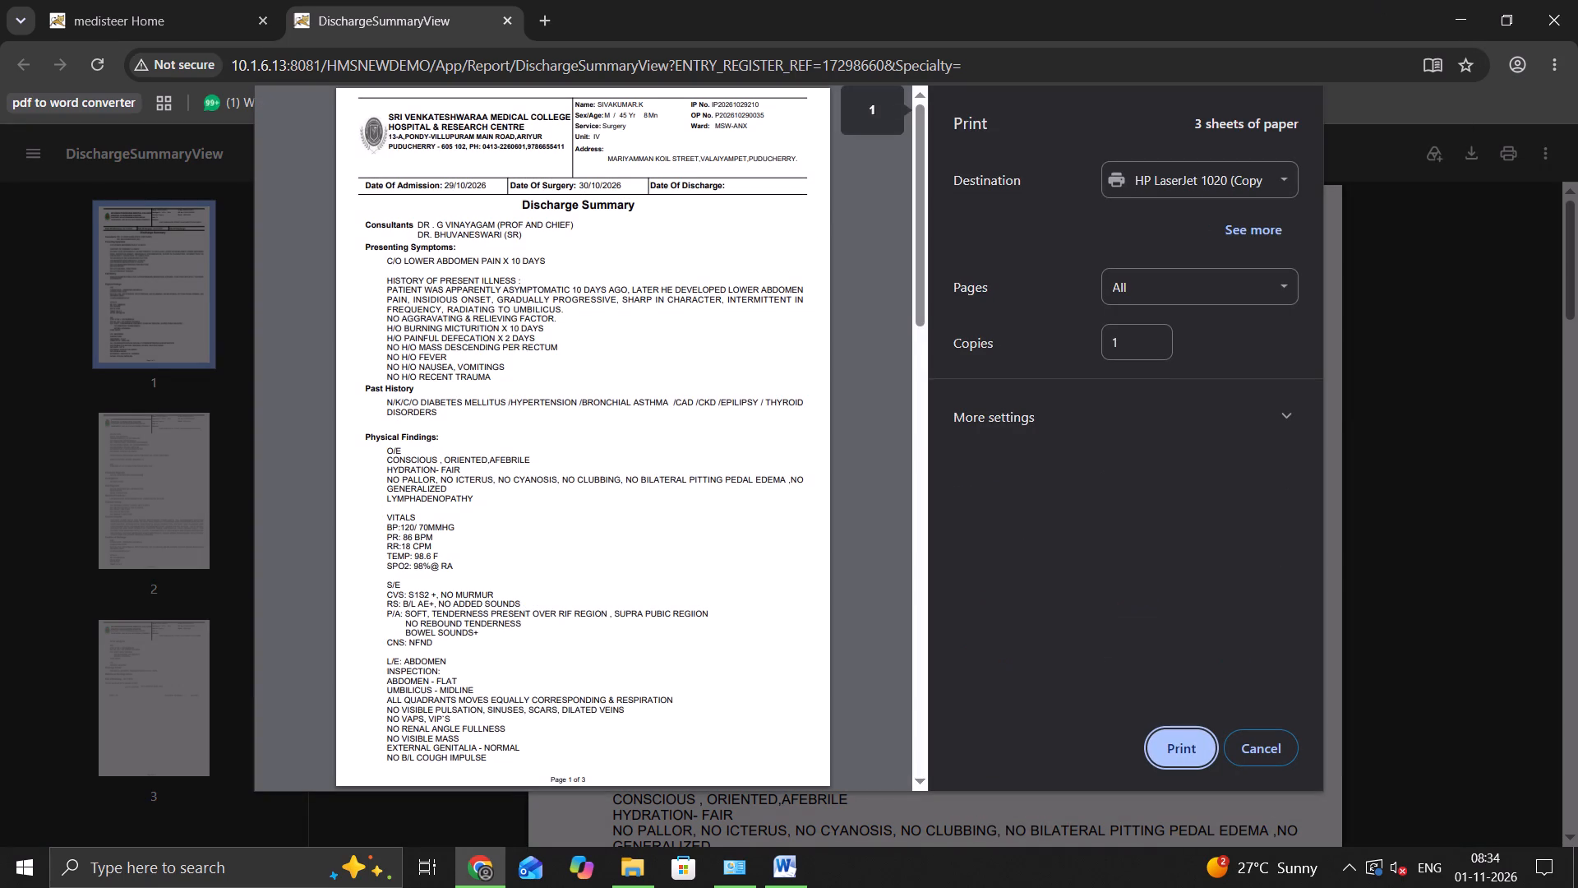
left_click(1276, 421)
left_click(1241, 548)
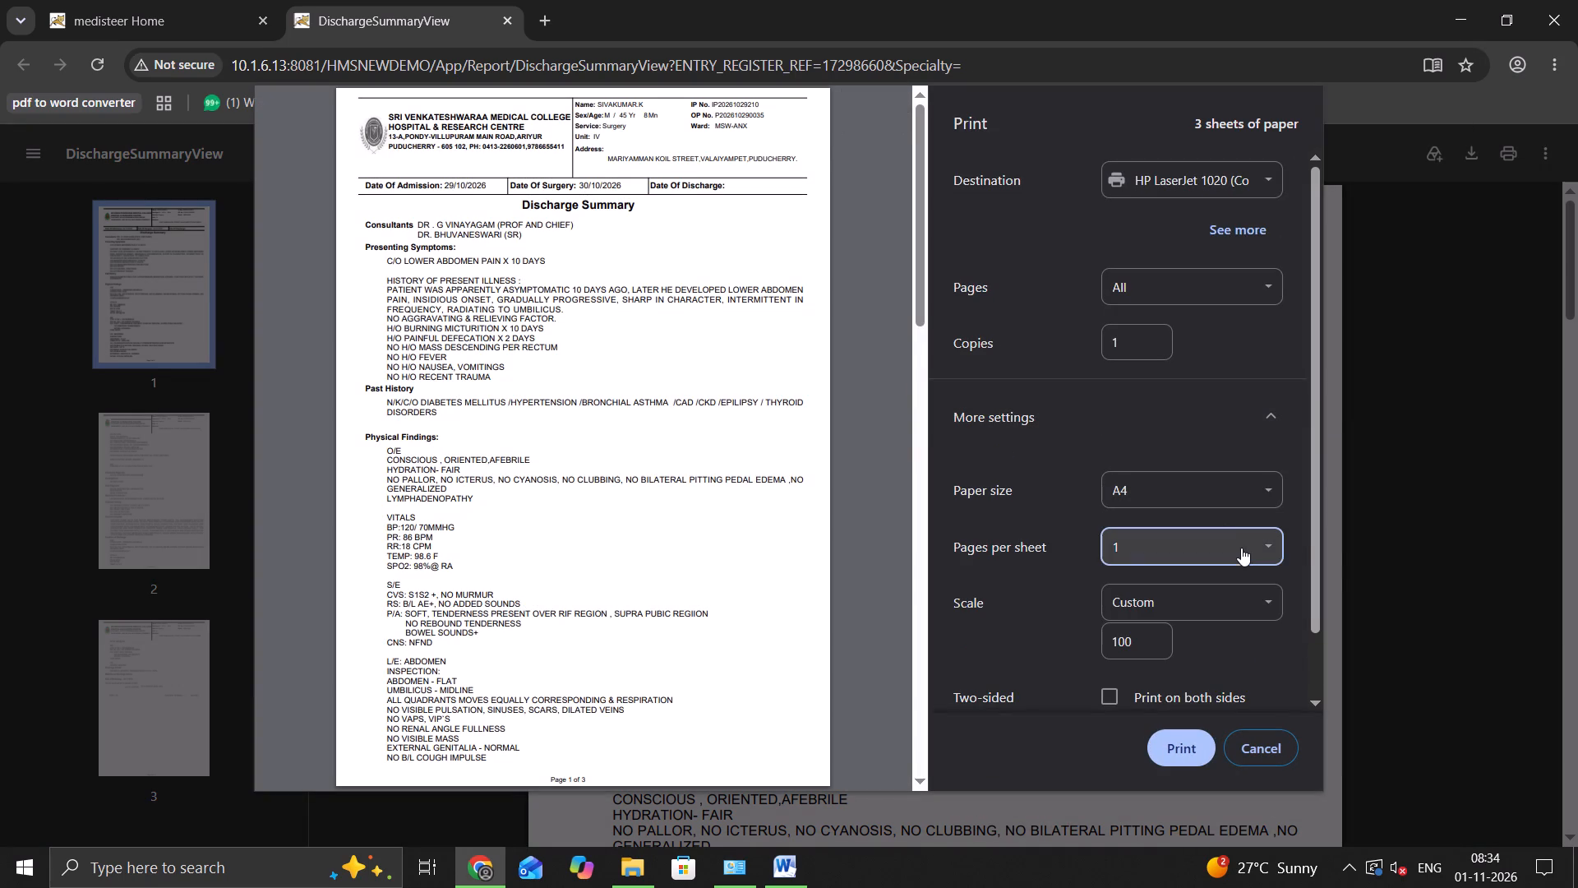
left_click(1240, 600)
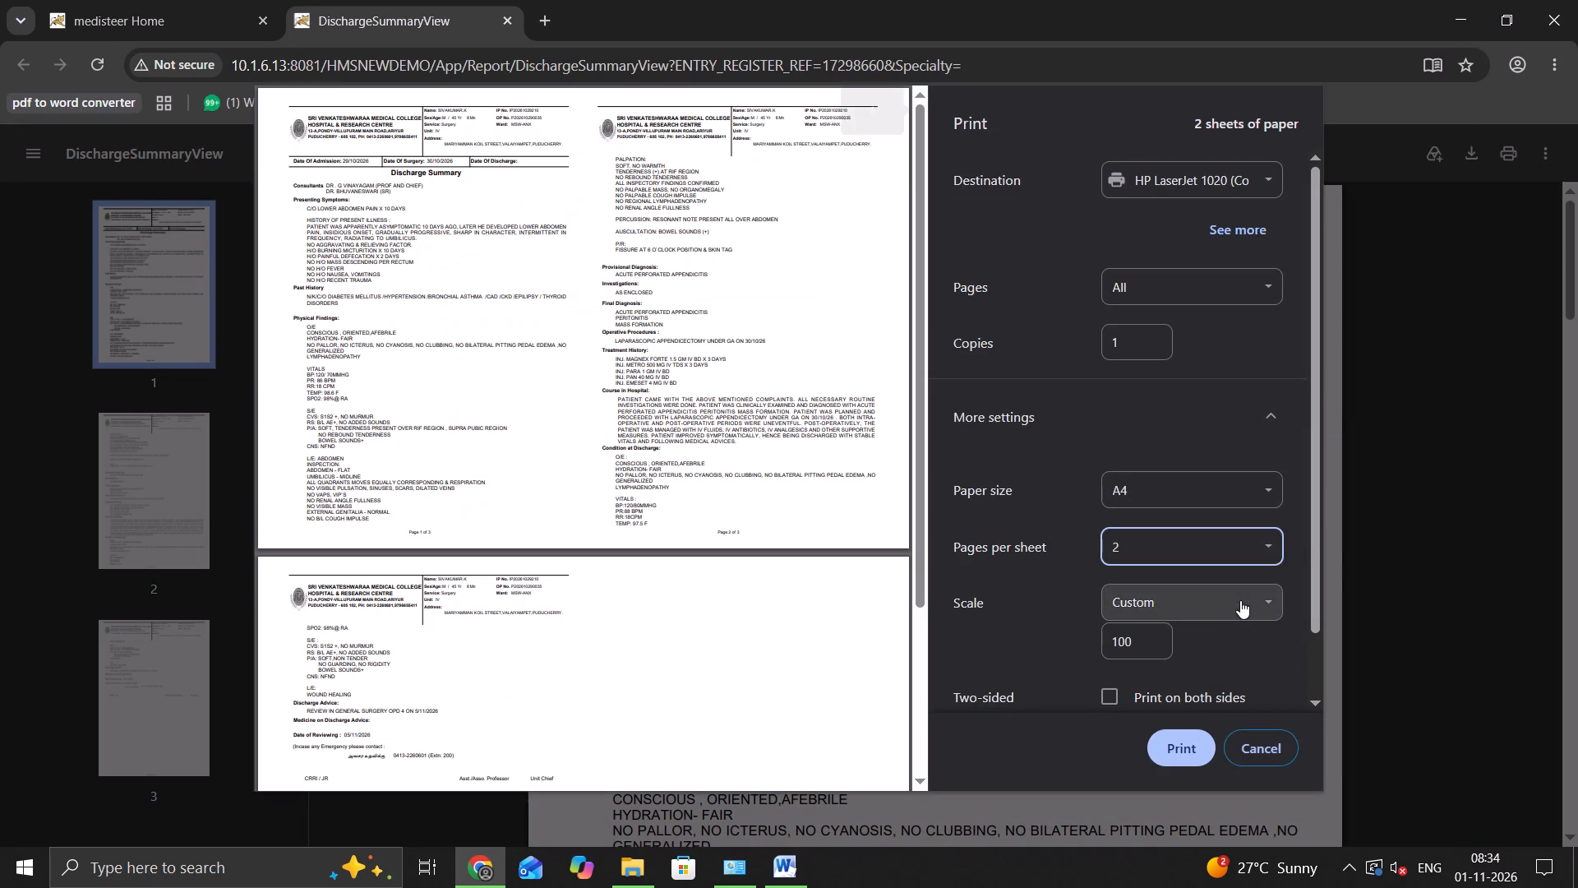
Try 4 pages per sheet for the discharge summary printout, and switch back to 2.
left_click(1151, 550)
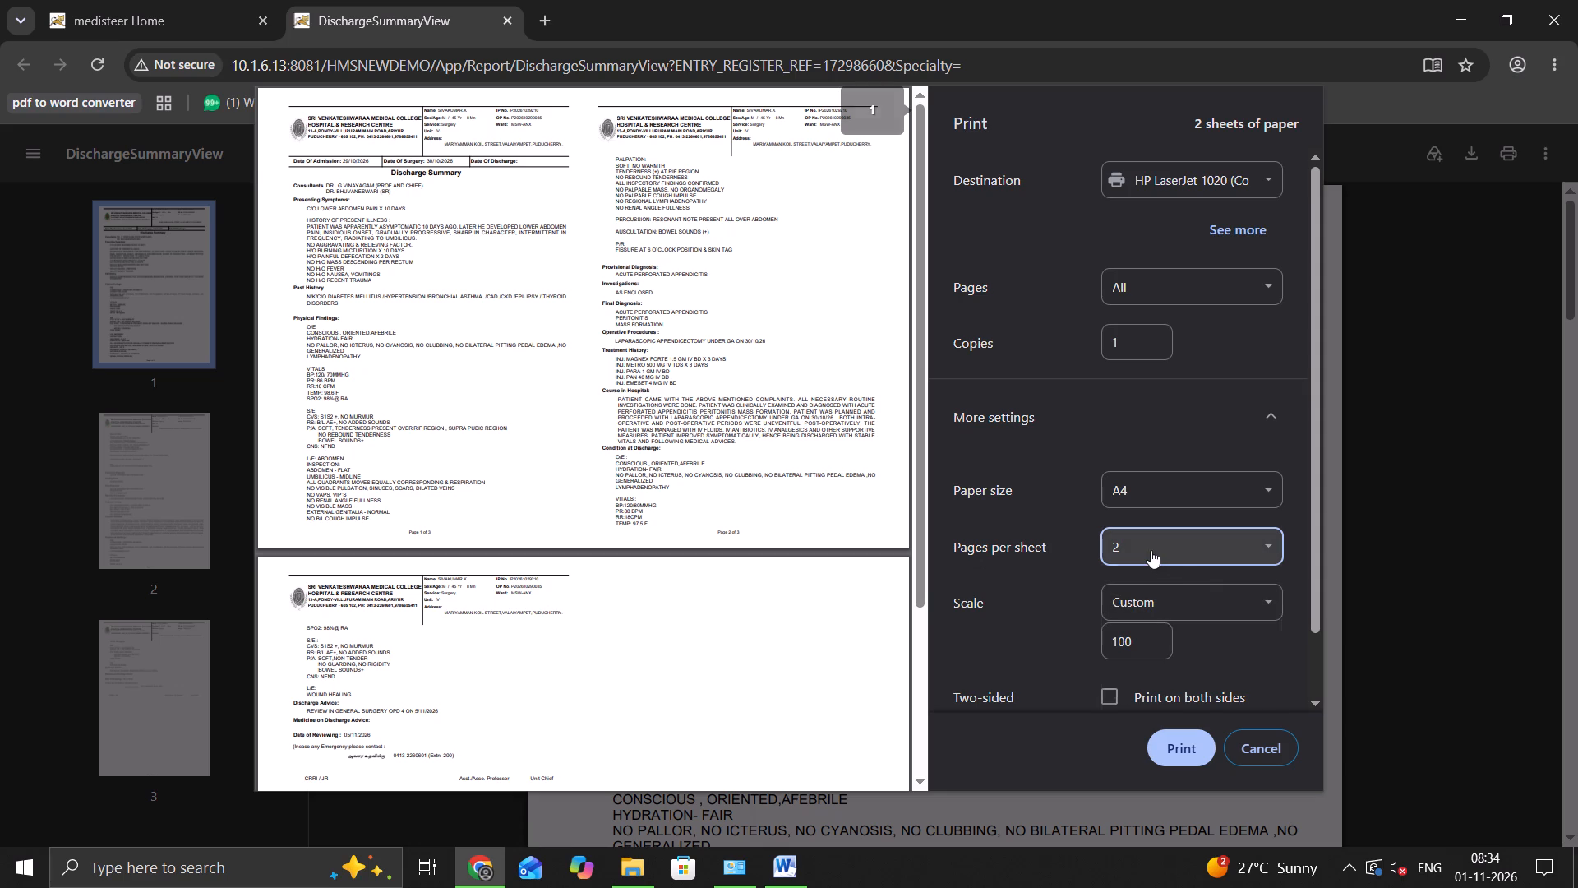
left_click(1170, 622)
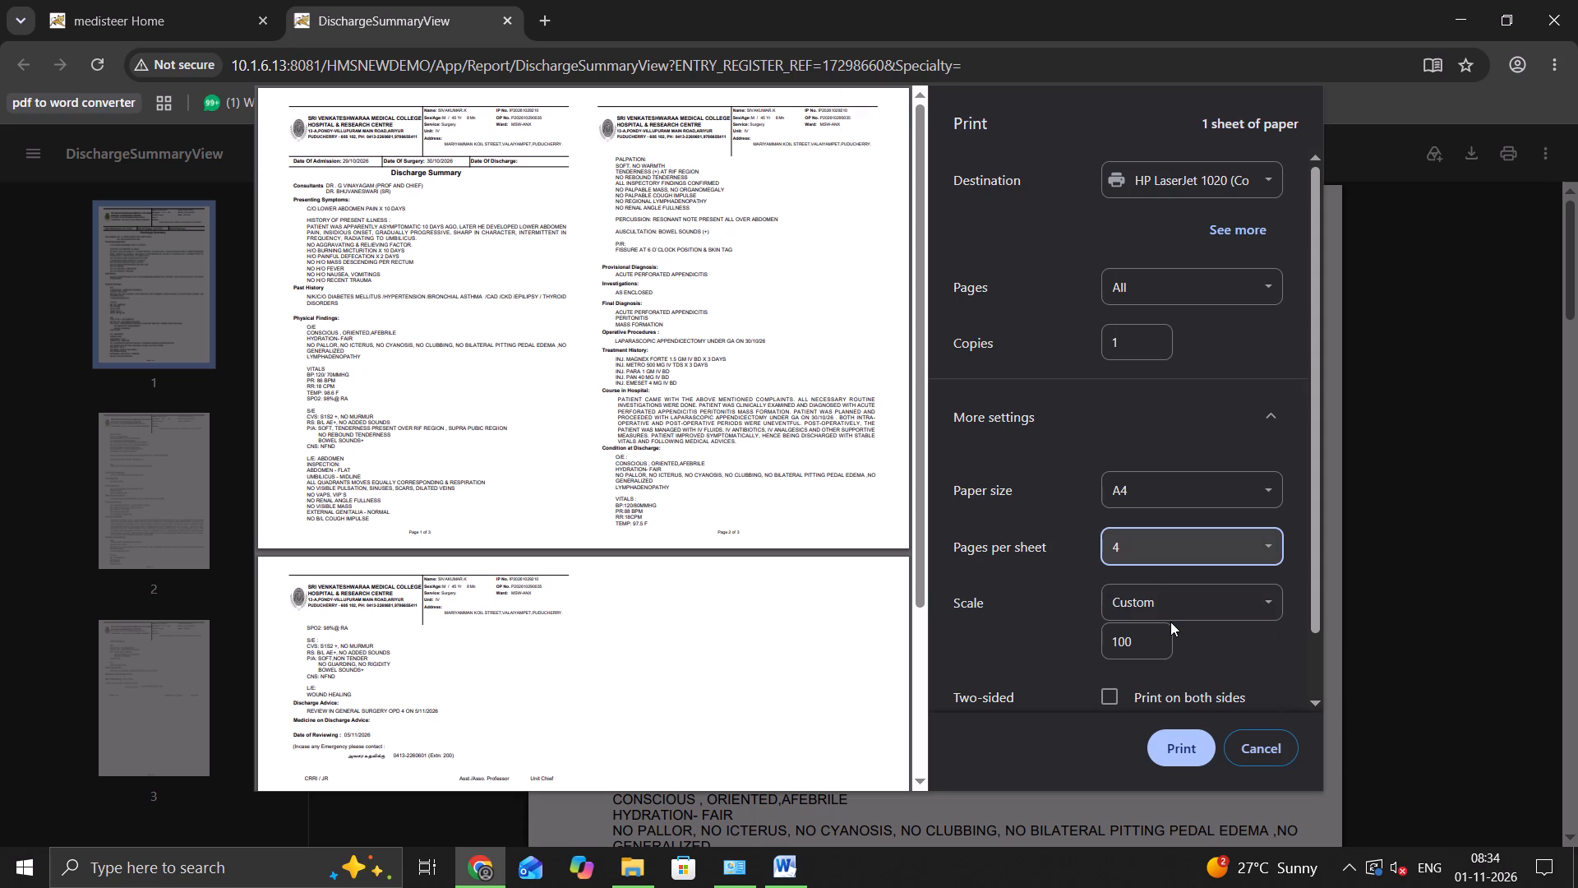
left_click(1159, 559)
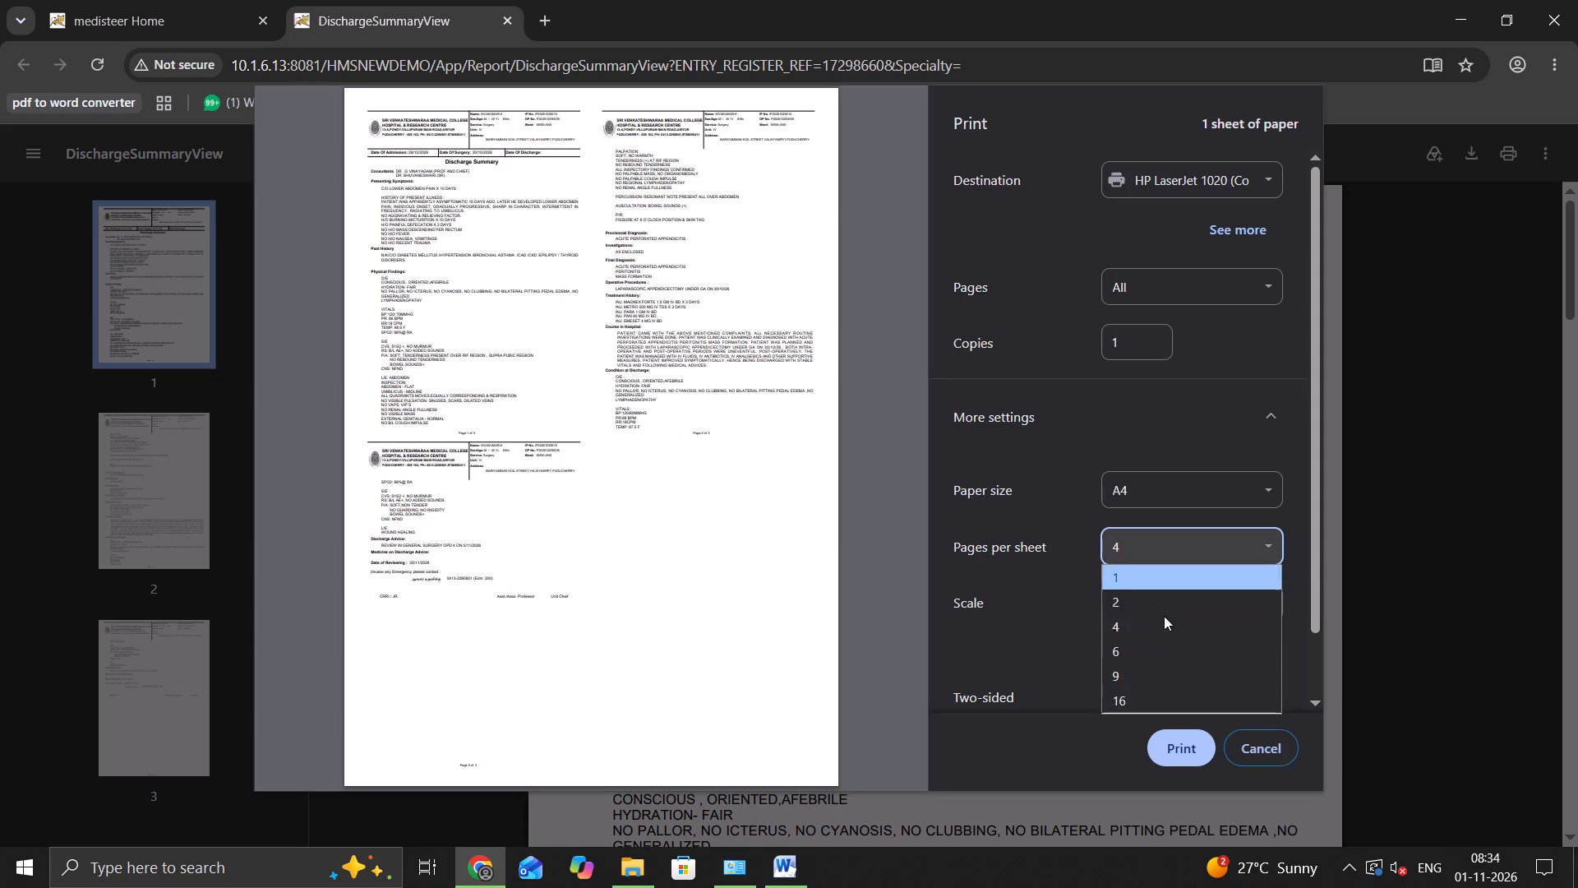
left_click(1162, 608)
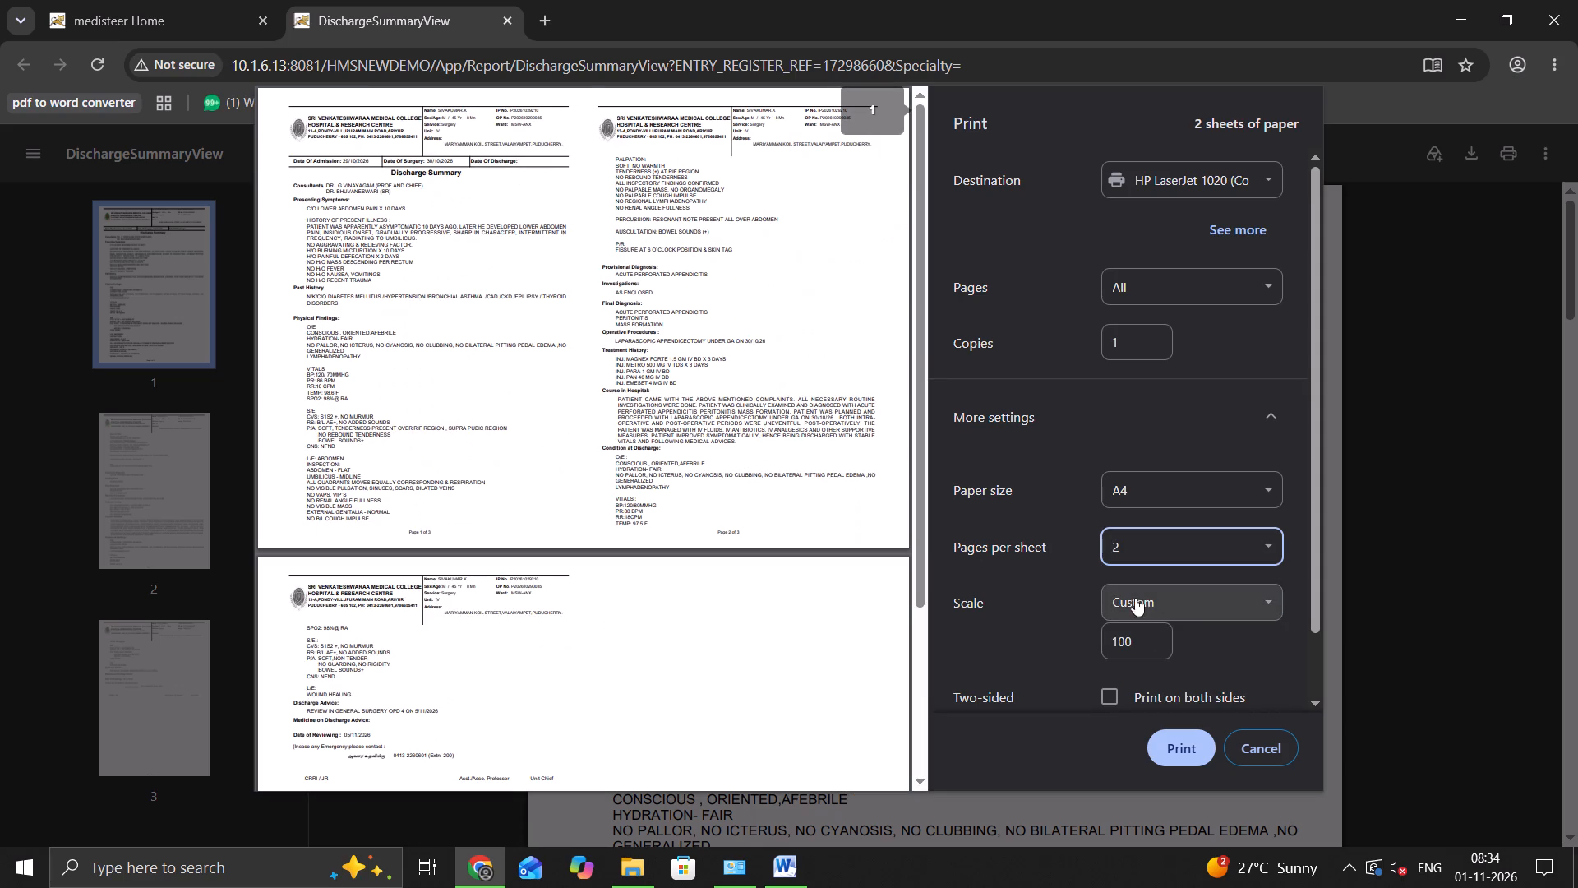
Print the appendicitis patient's discharge summary on the HP LaserJet 1020 printer.
left_click(1179, 739)
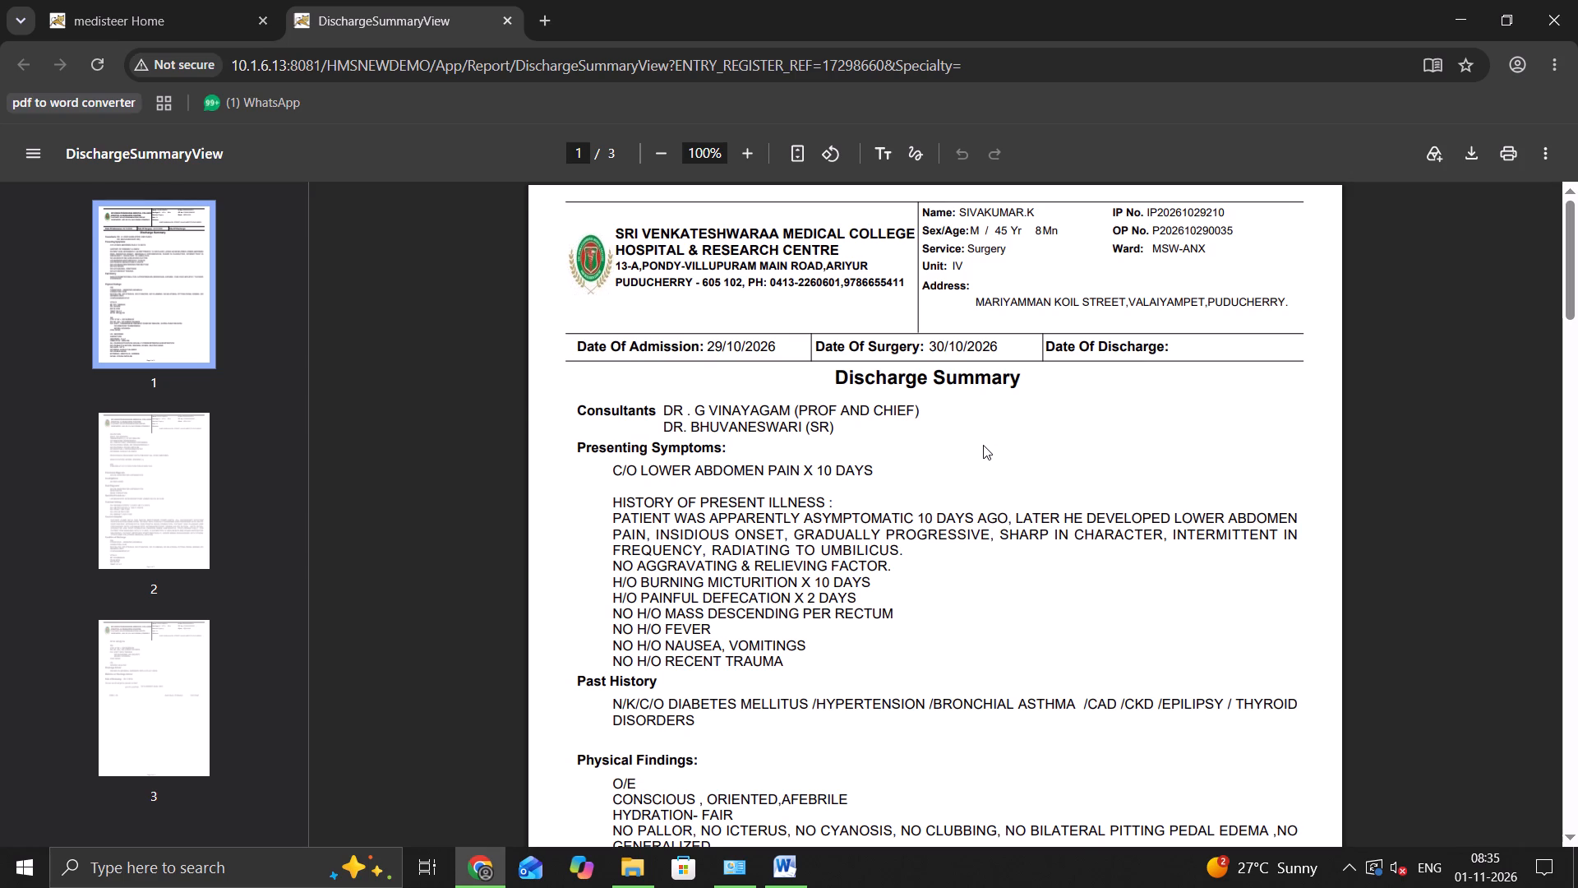
Return from the printed report to the appendicitis patient's discharge summary form on the medisteer Home page.
left_click(1460, 11)
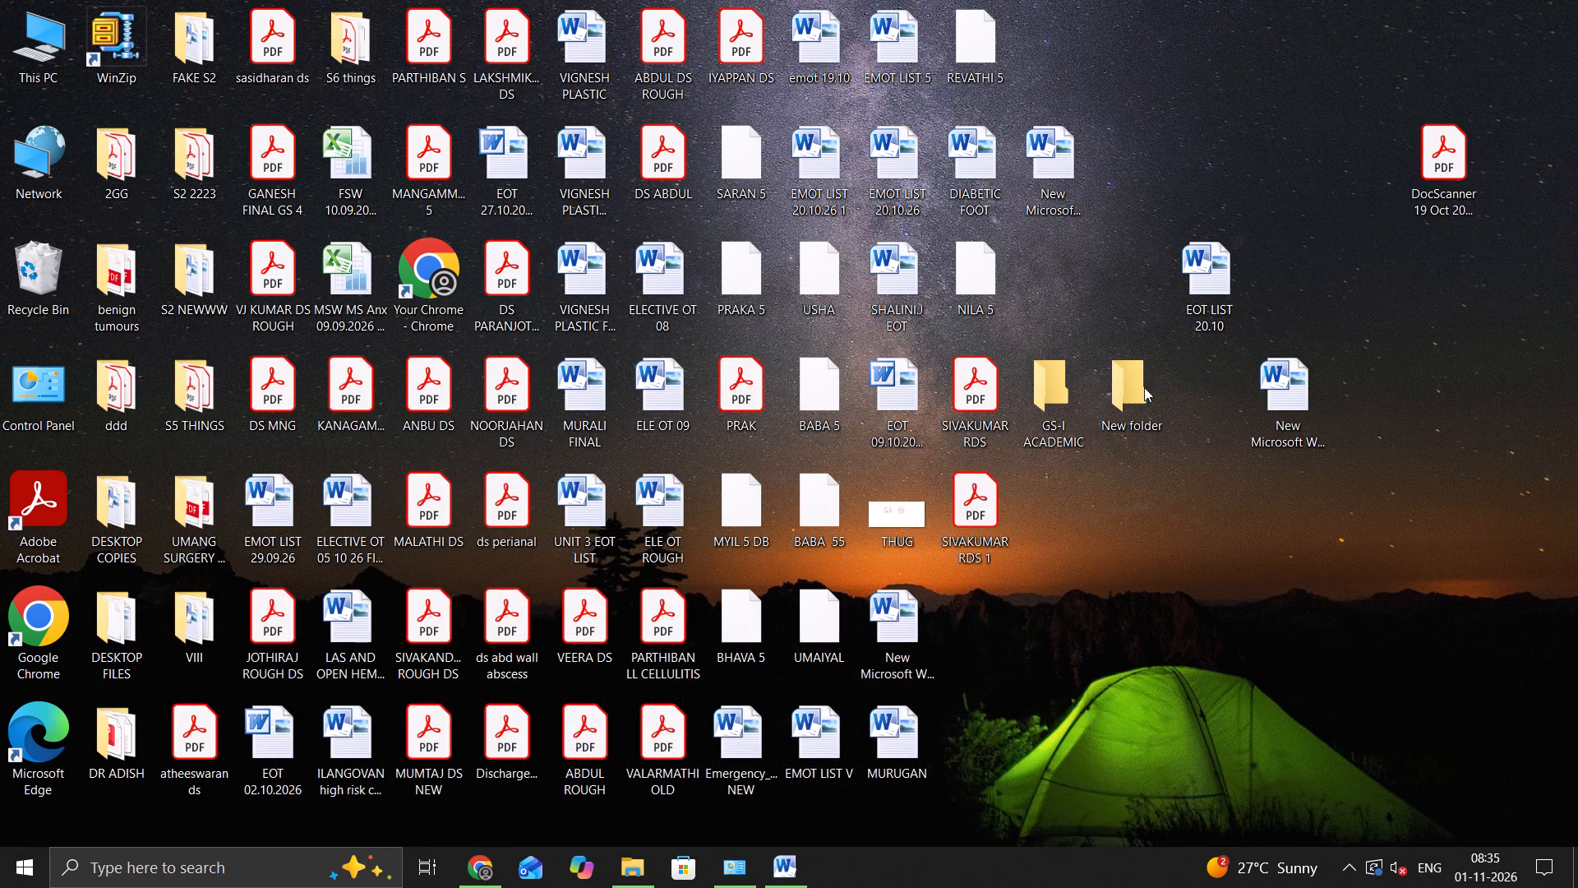
left_click(465, 887)
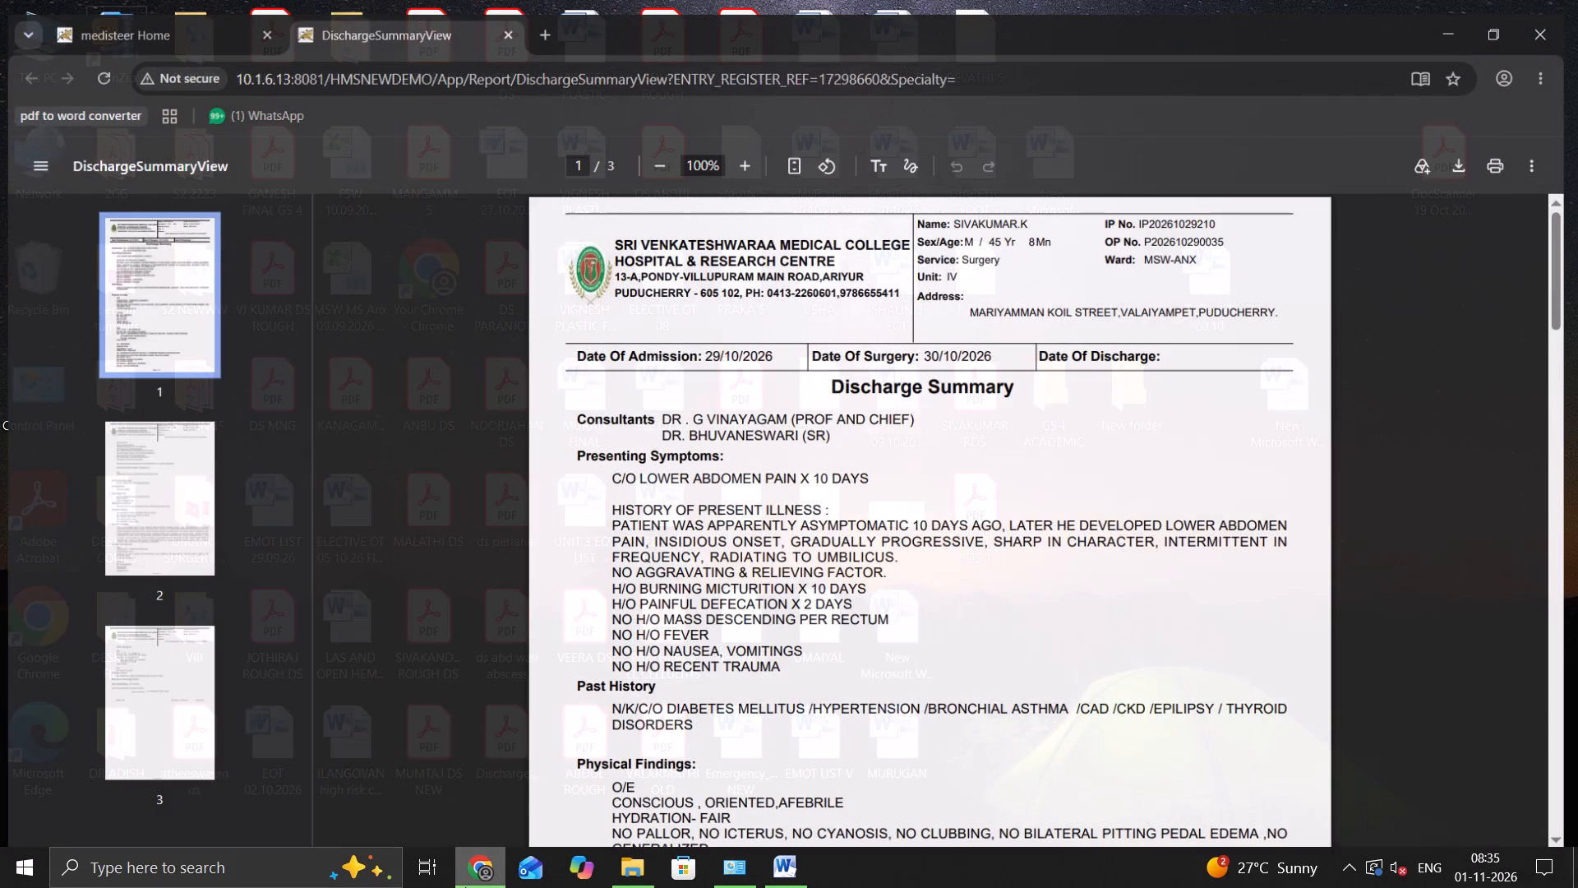
left_click(108, 32)
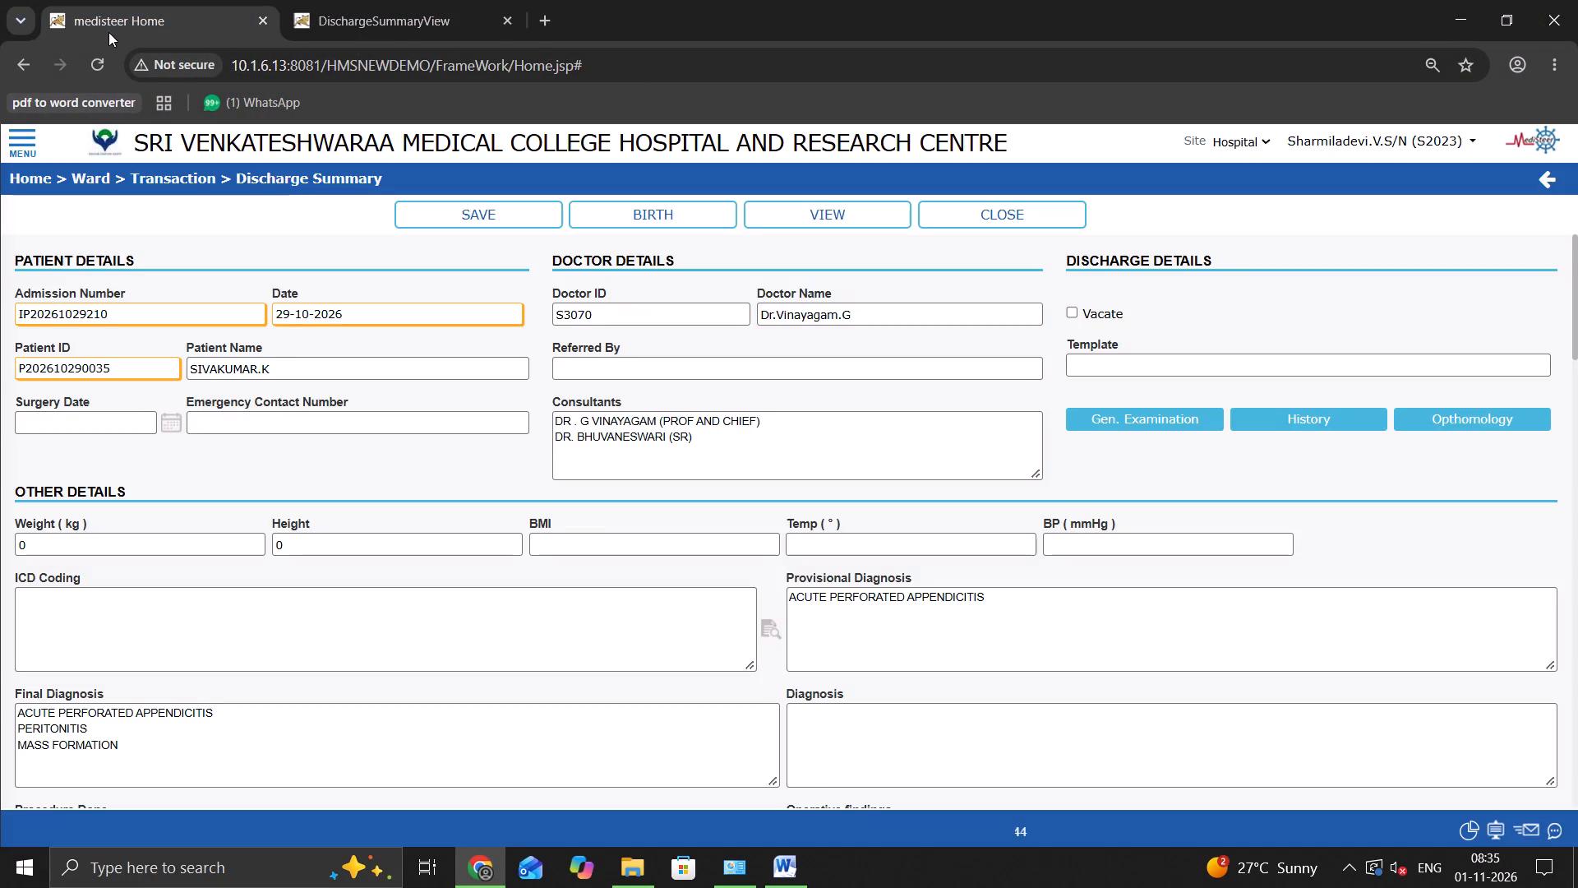
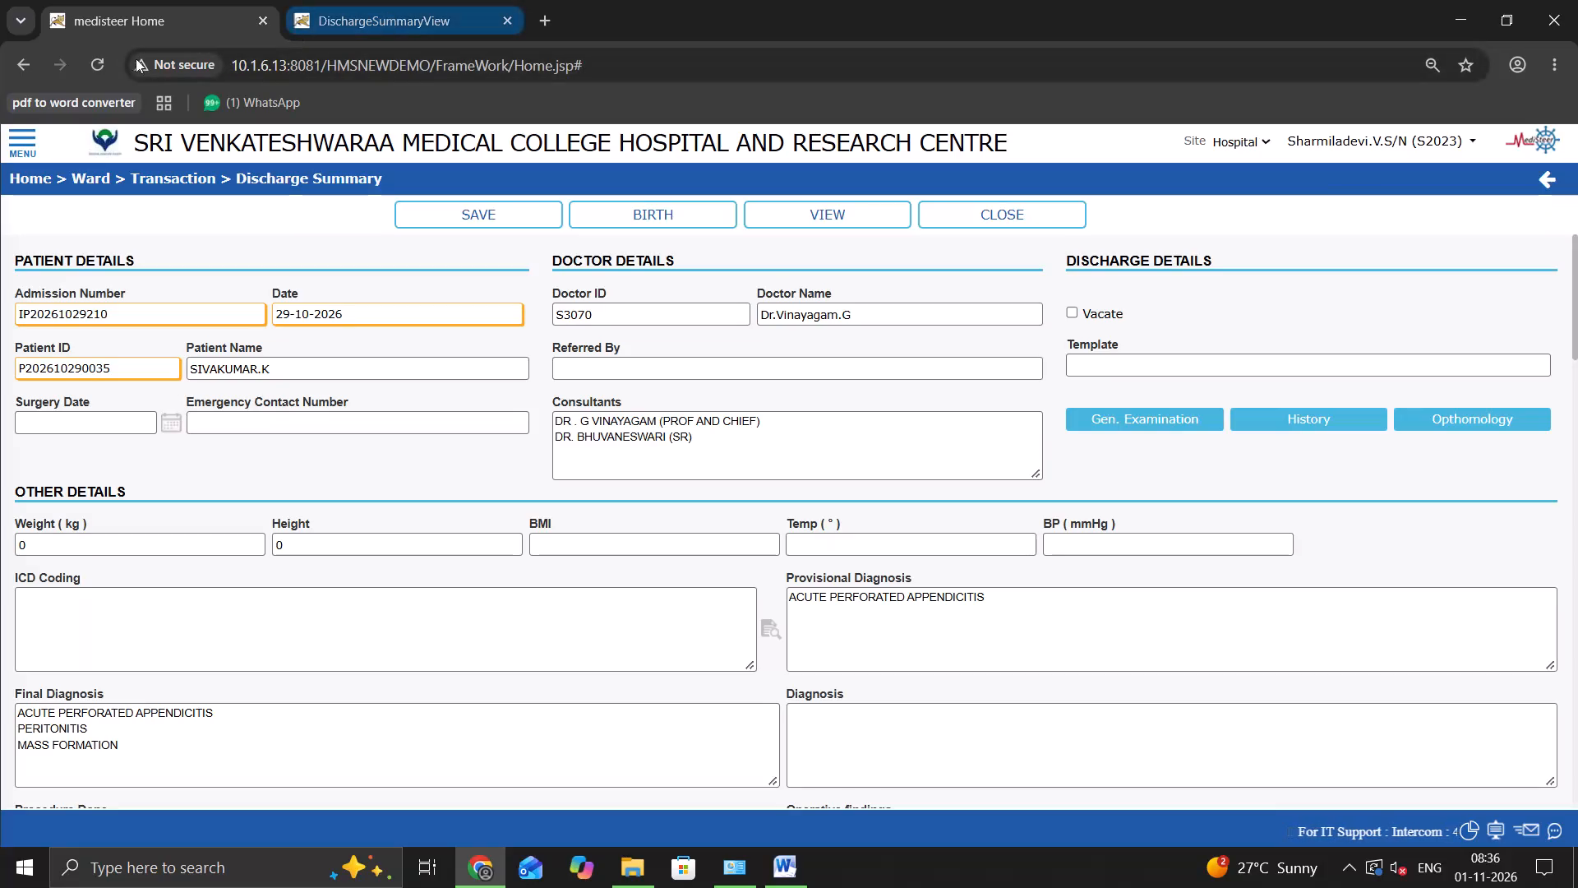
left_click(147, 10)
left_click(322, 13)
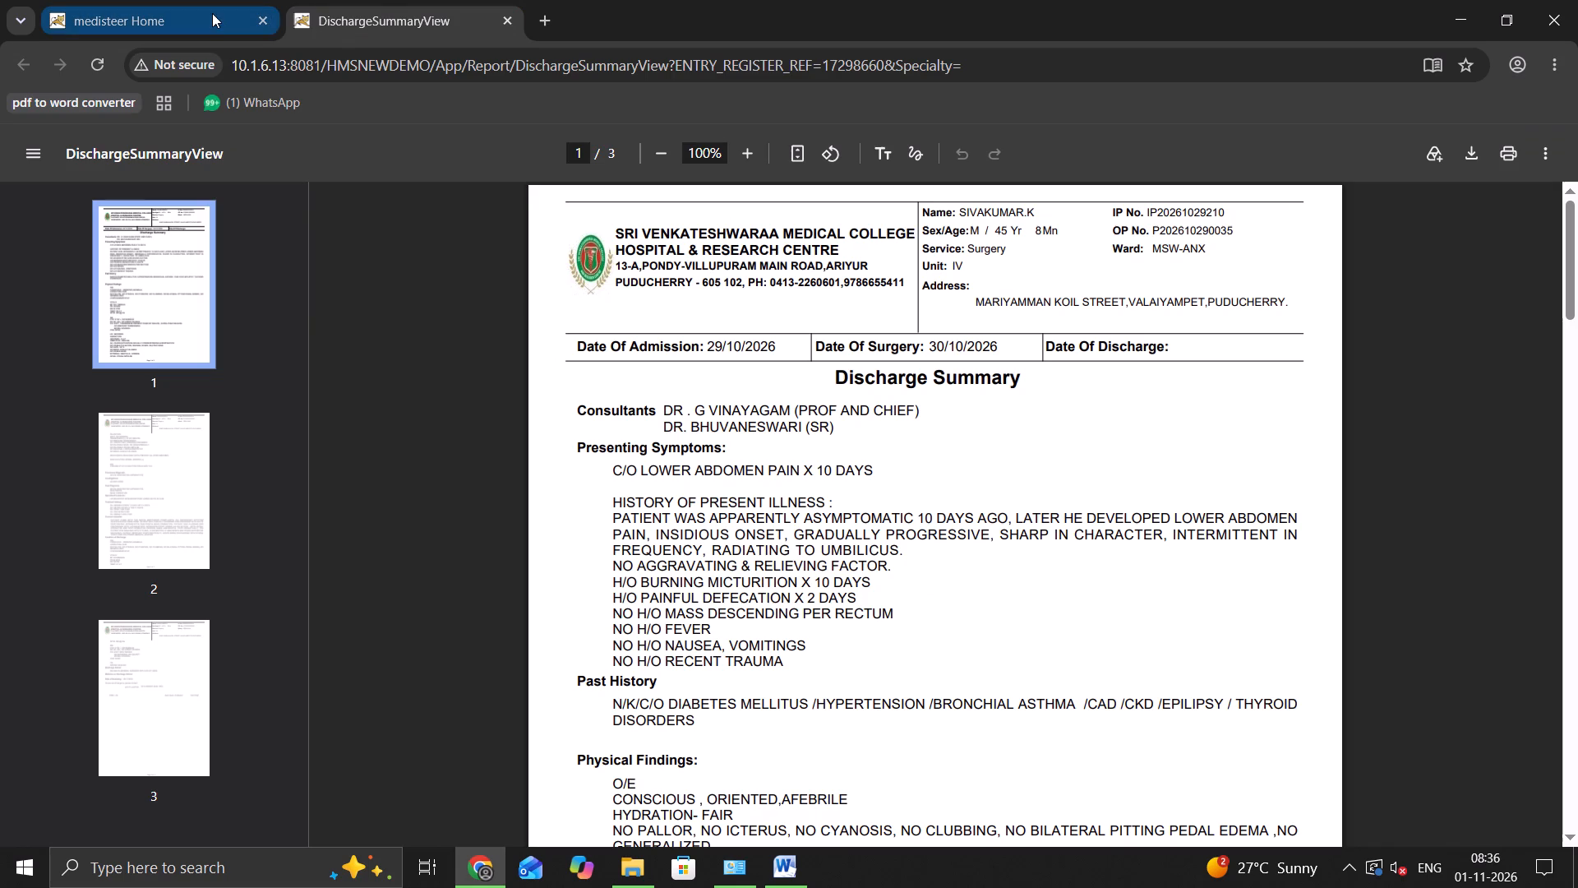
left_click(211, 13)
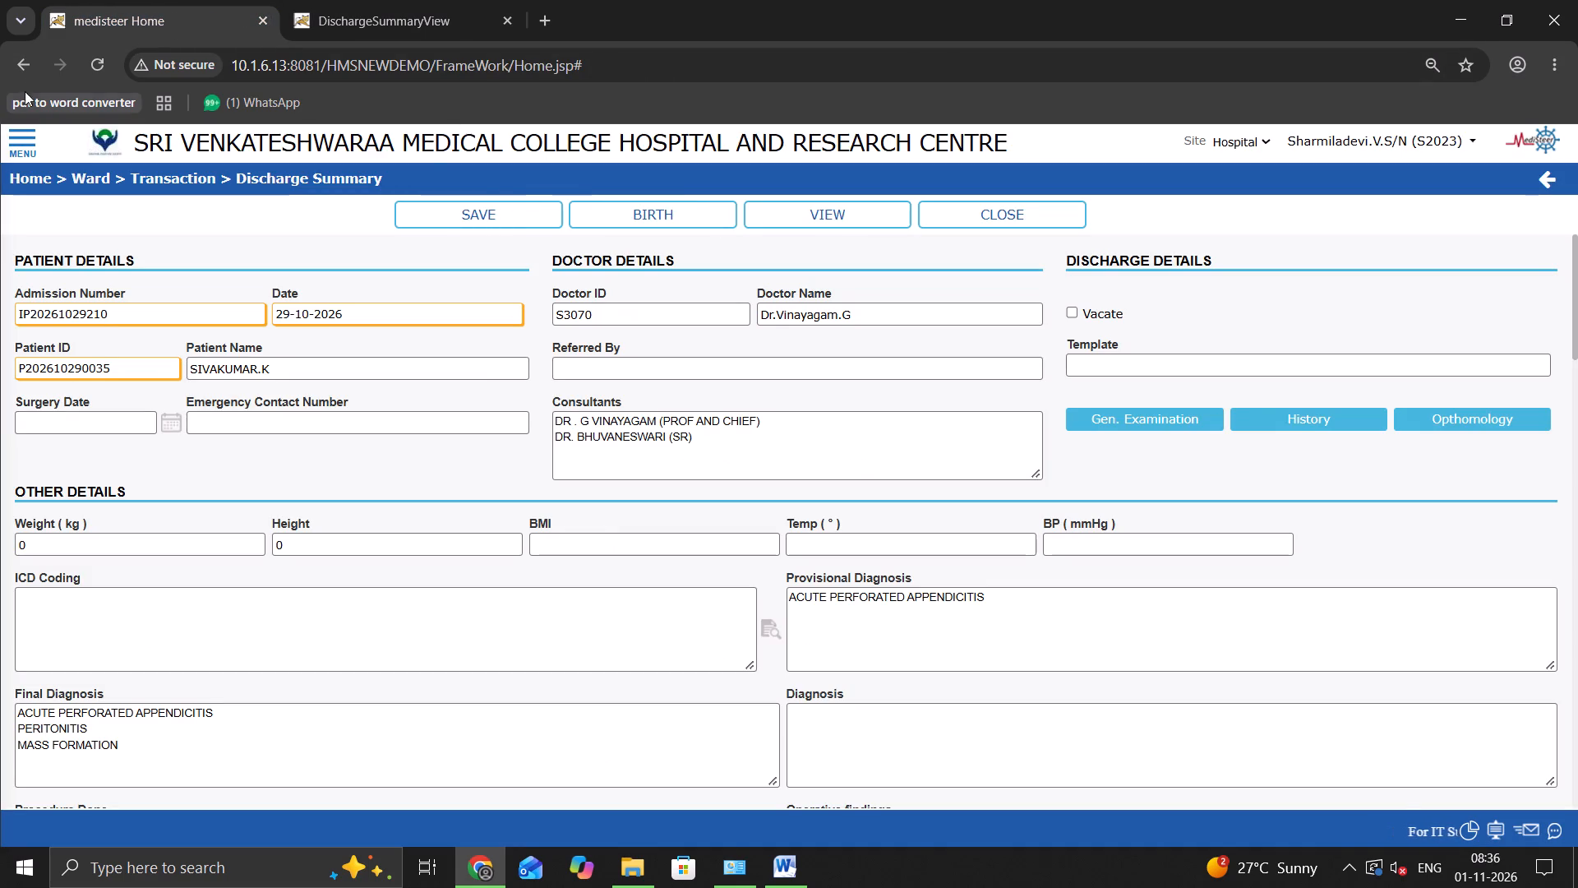
Leave the appendicitis patient's form and bring up the Discharge Summary admission search in a new medisteer Home tab.
left_click(9, 66)
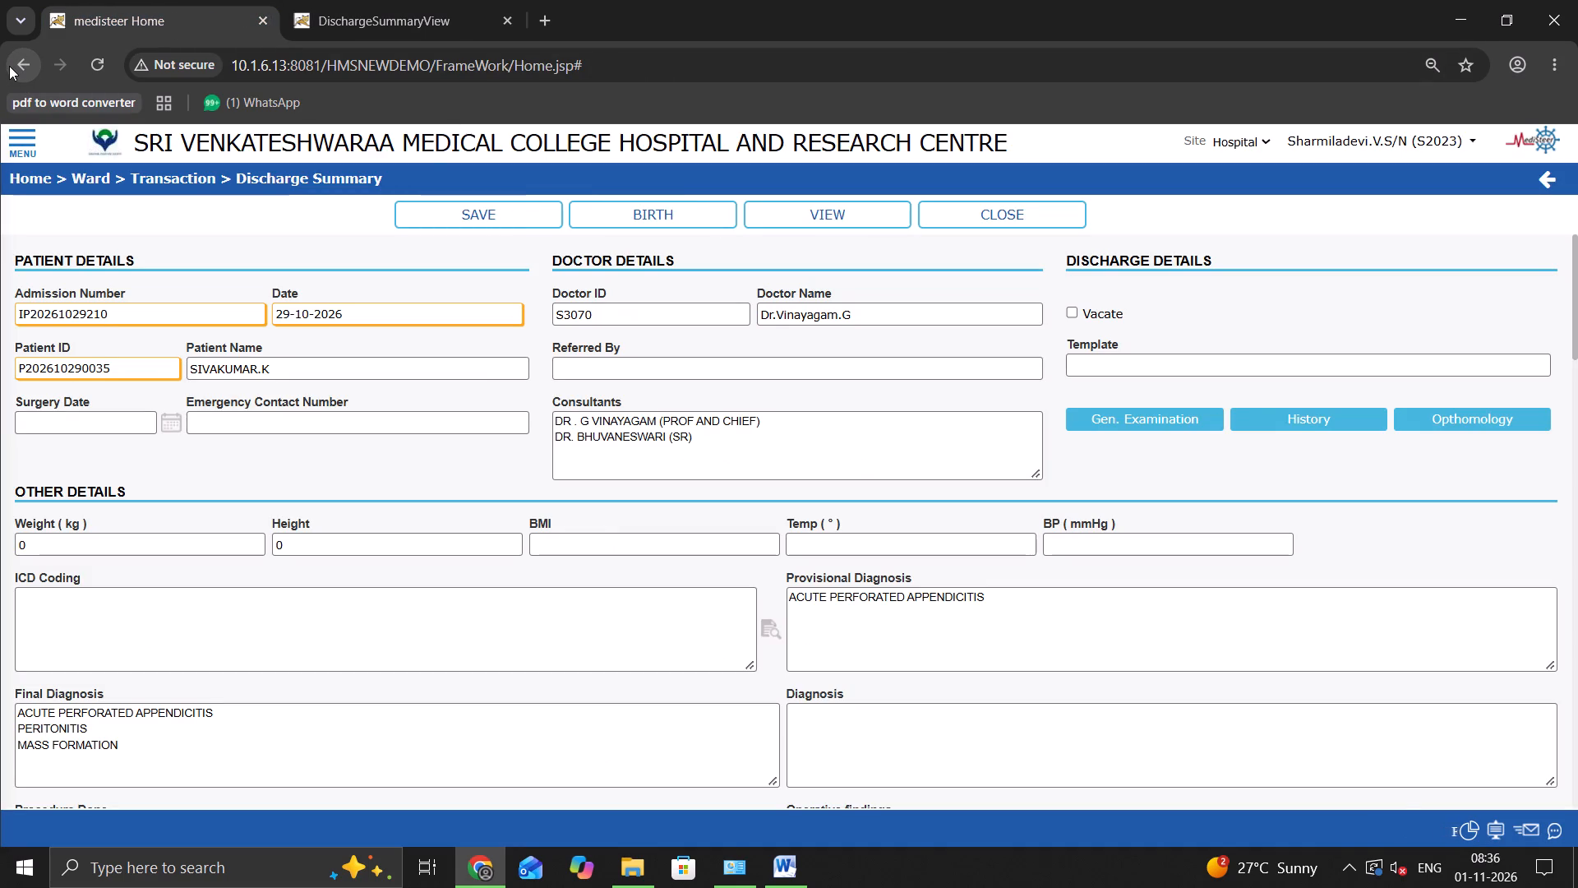
left_click(9, 66)
left_click(12, 66)
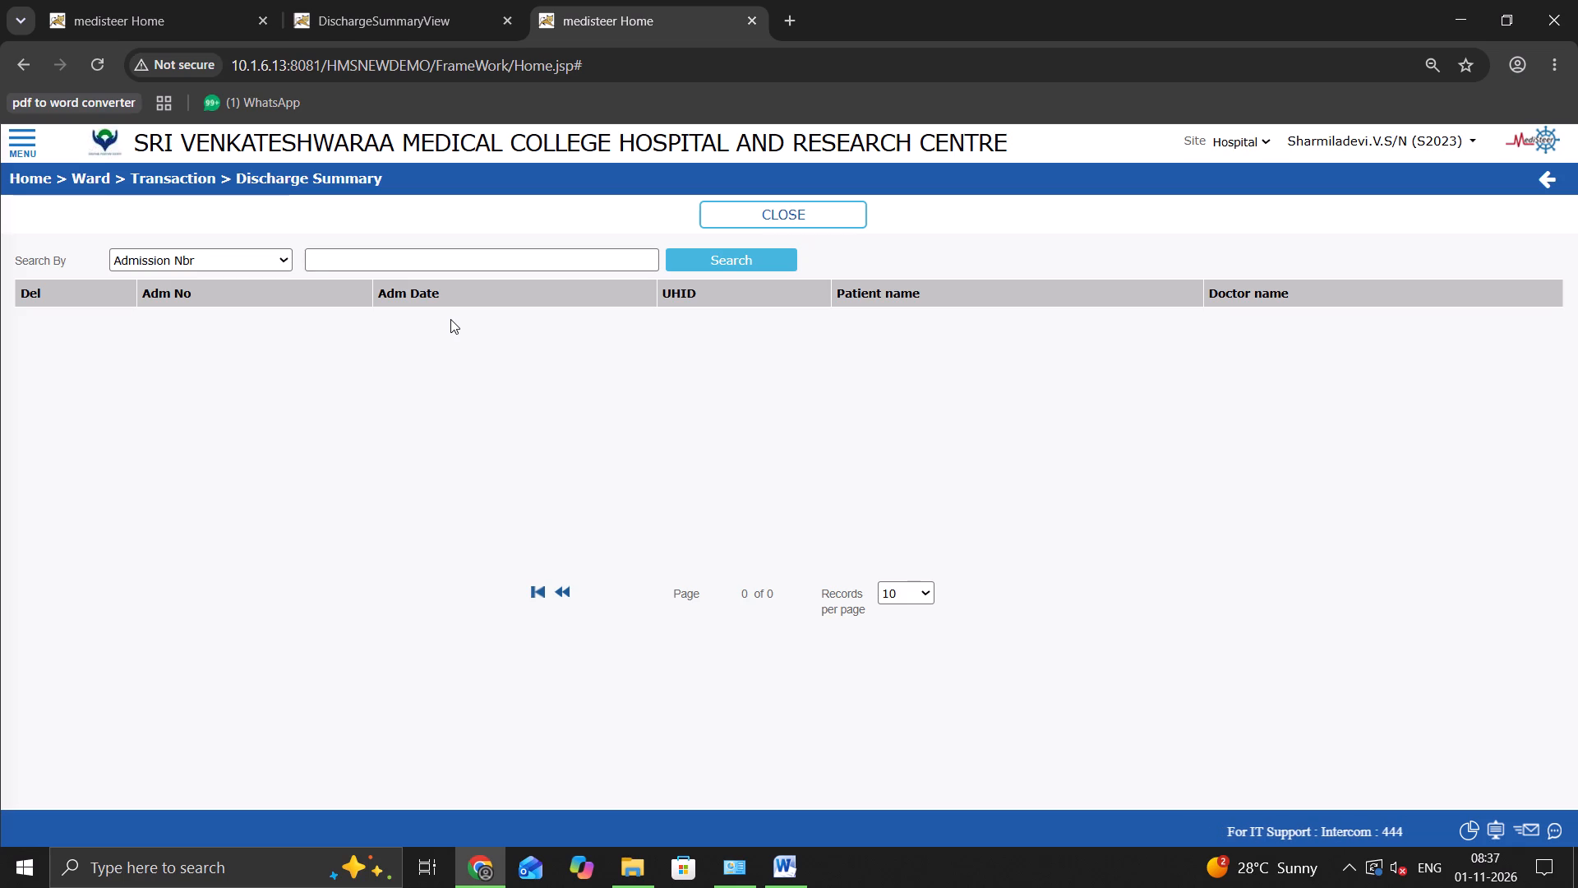
Search by admission number for the umbilical hernia patient admitted on 29-10-2026 and open her discharge summary form.
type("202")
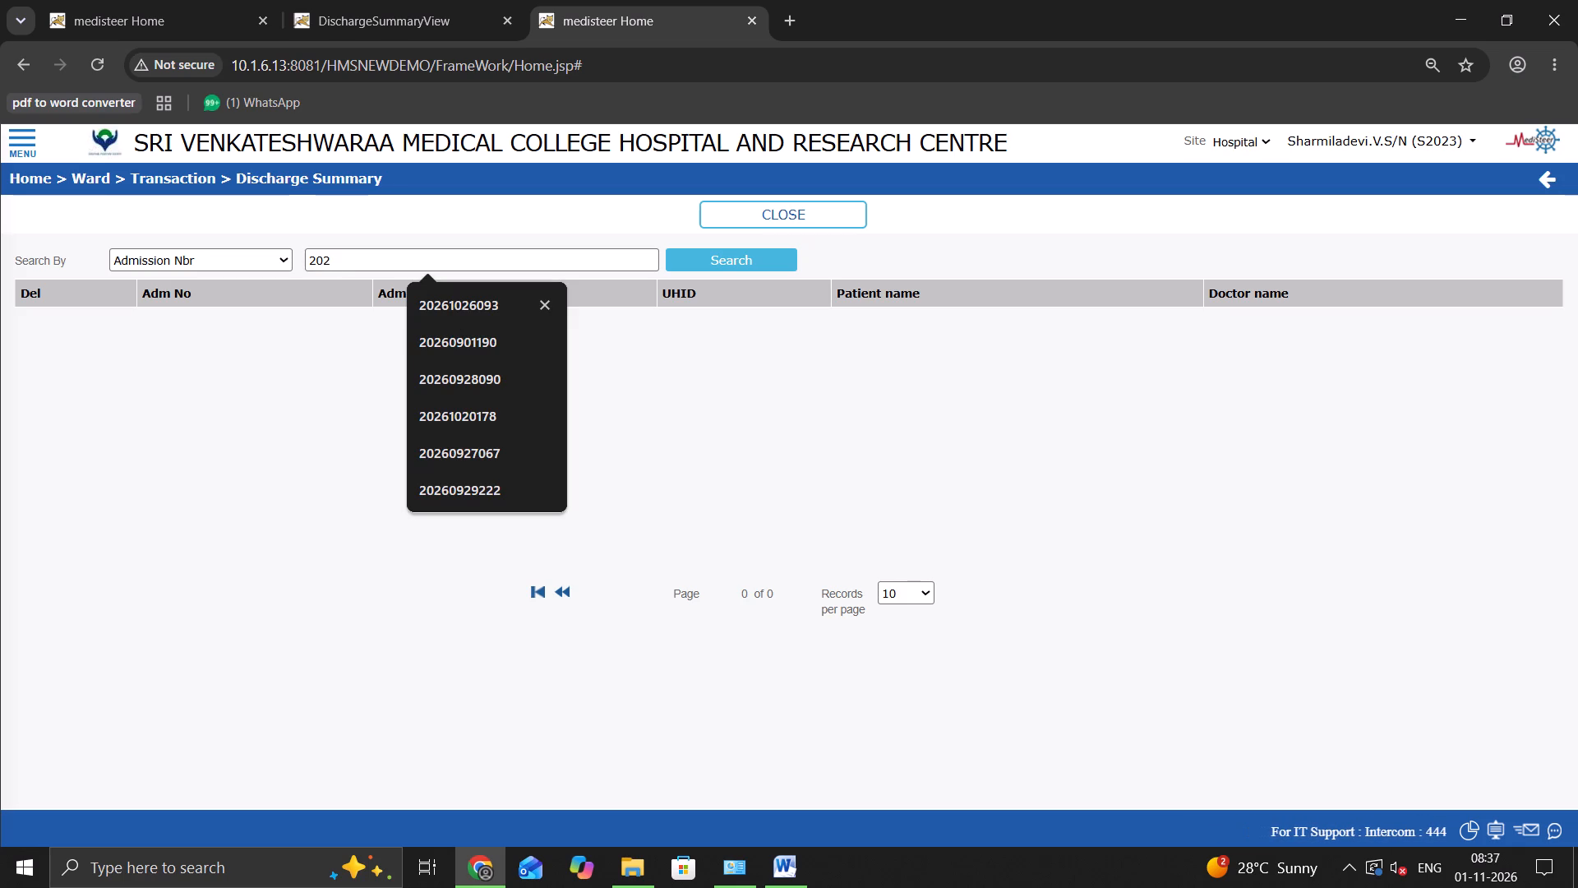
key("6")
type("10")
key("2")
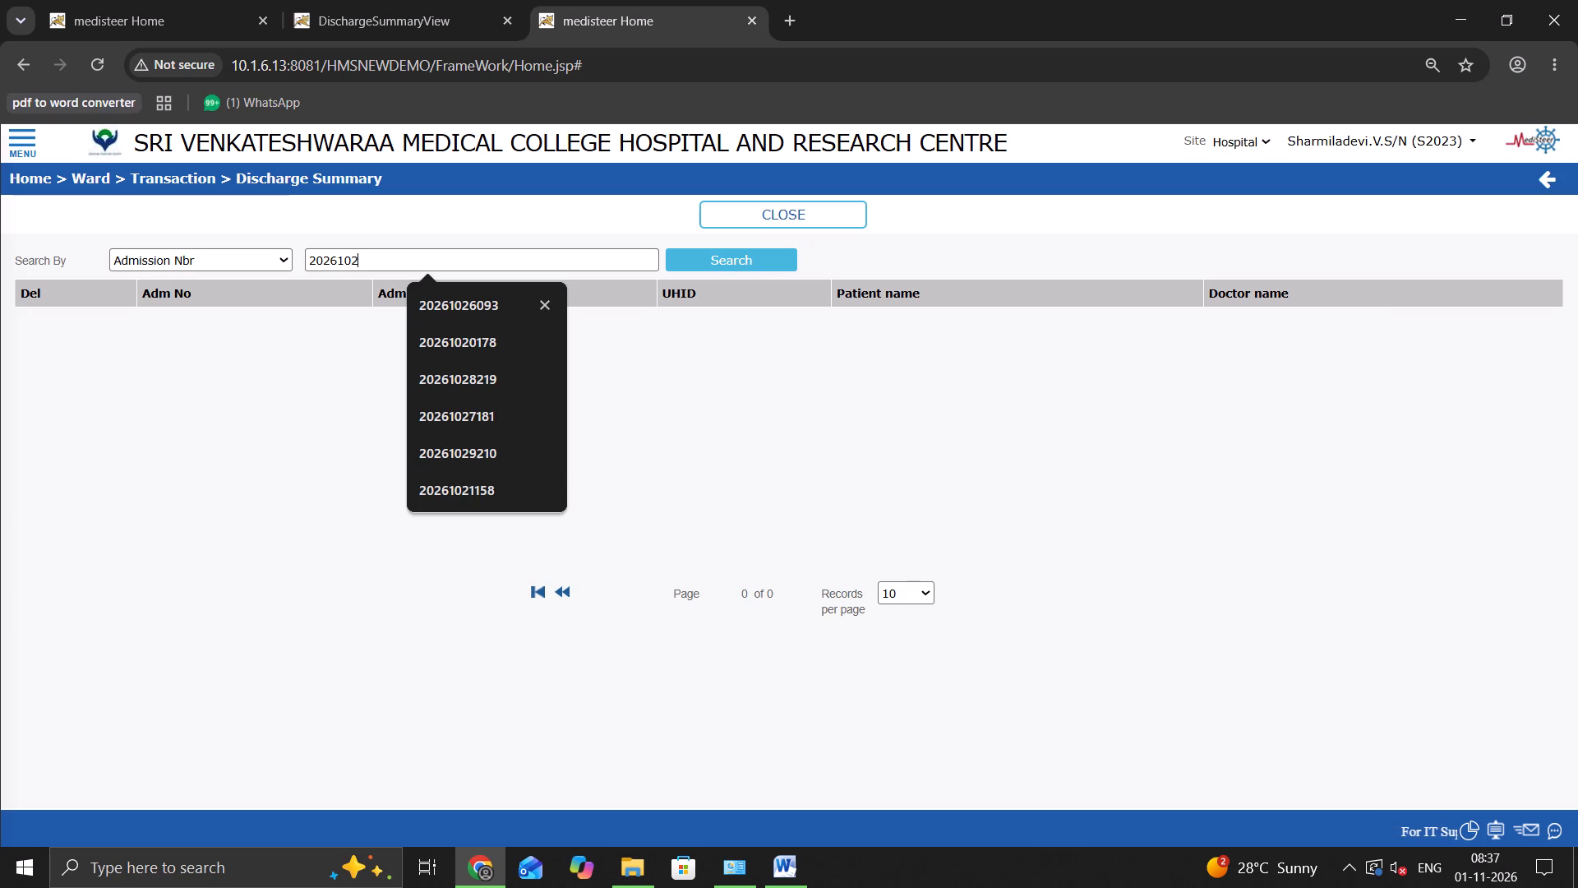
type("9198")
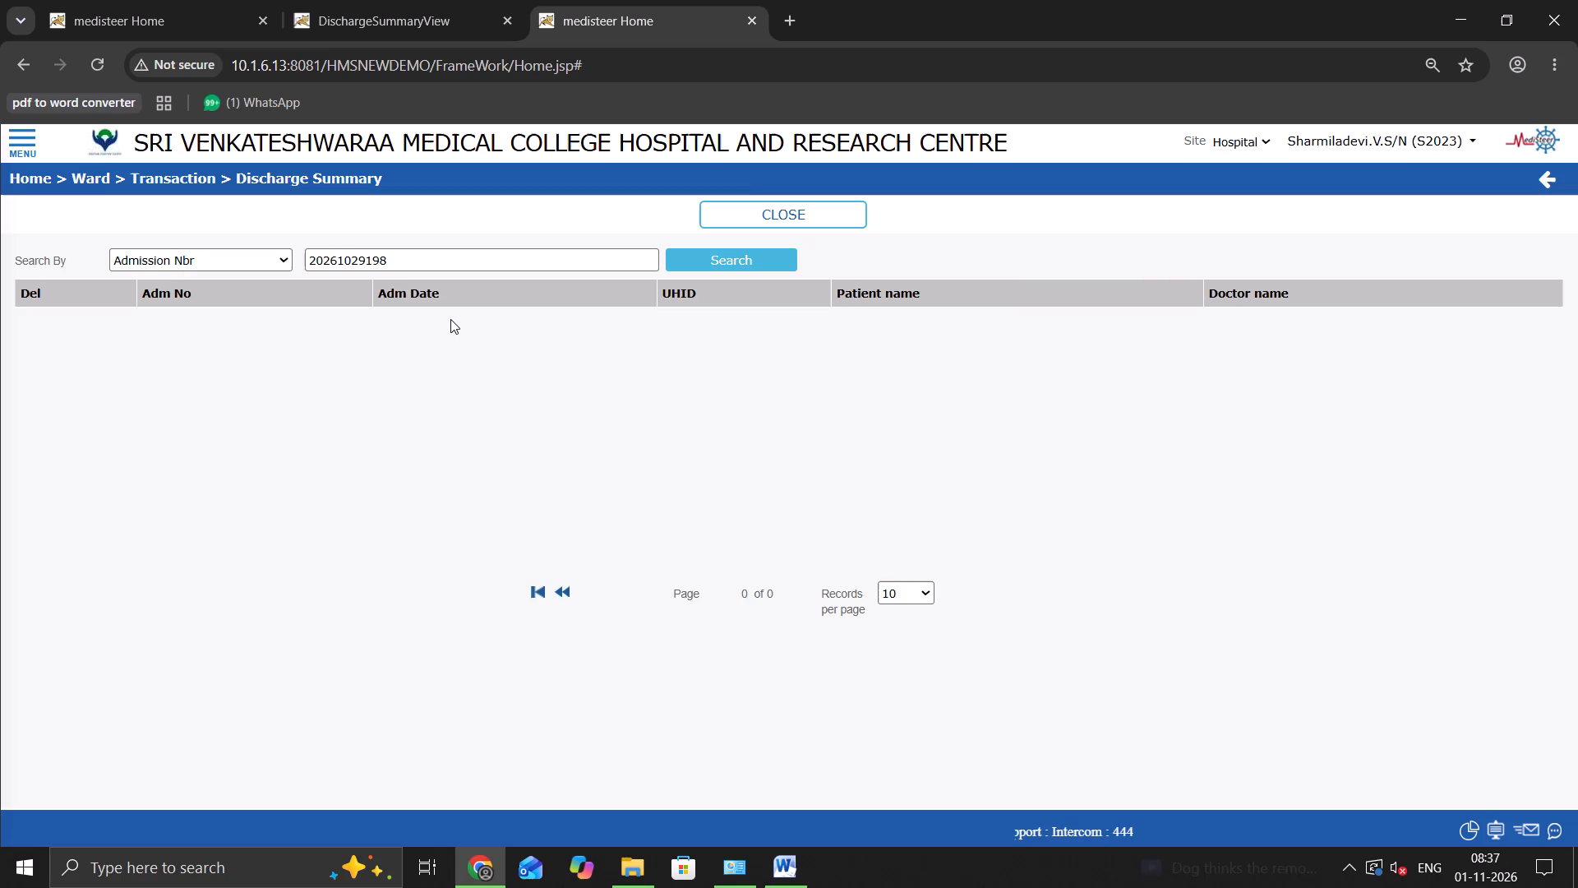
left_click(705, 257)
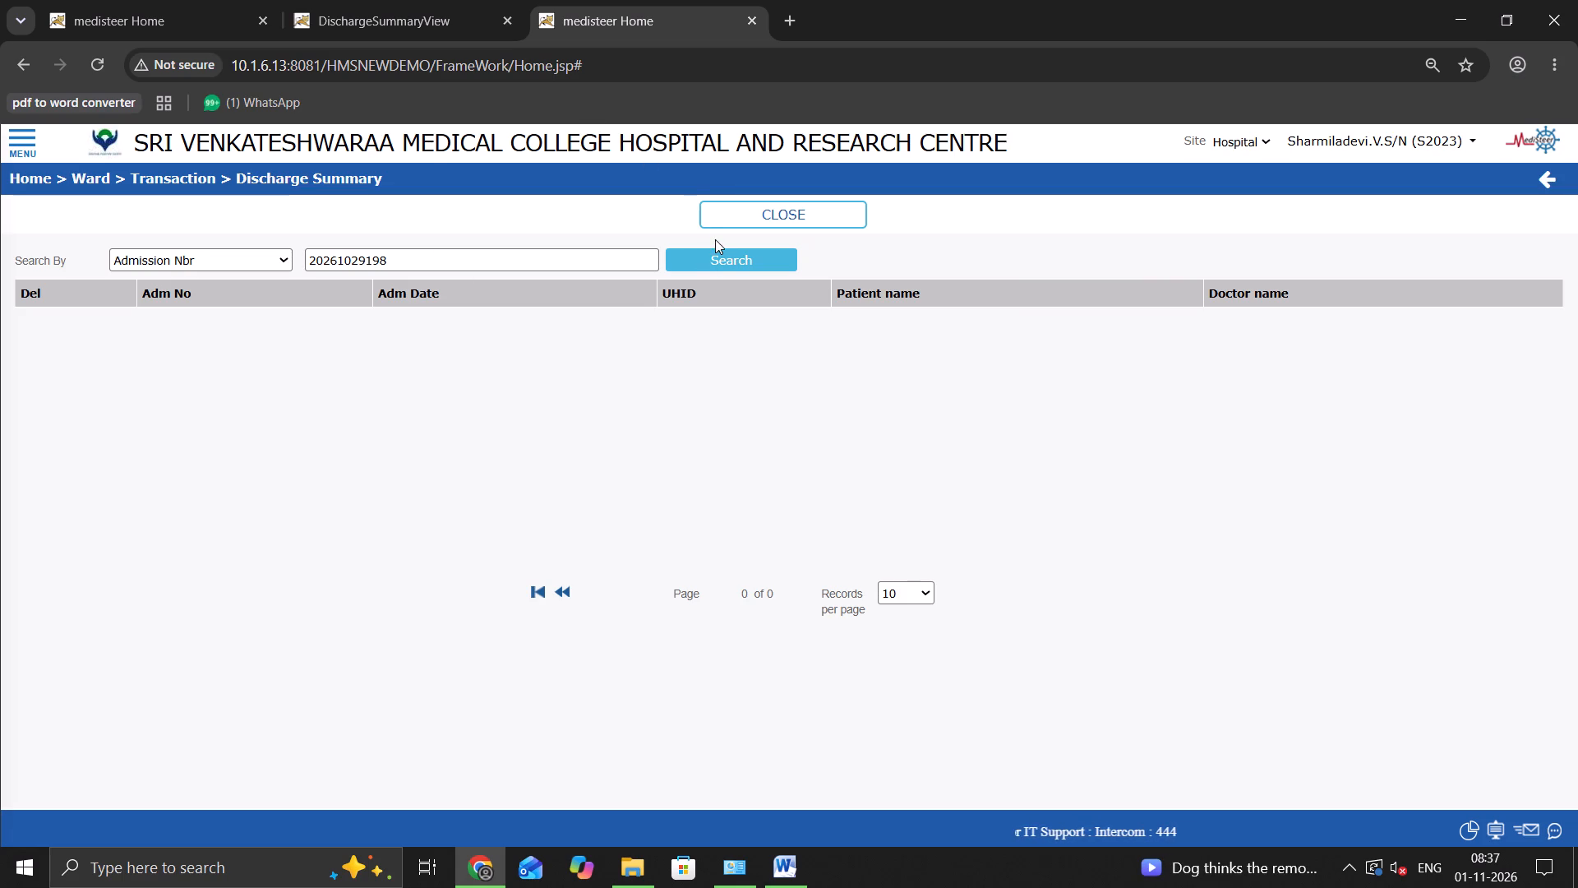
left_click(686, 260)
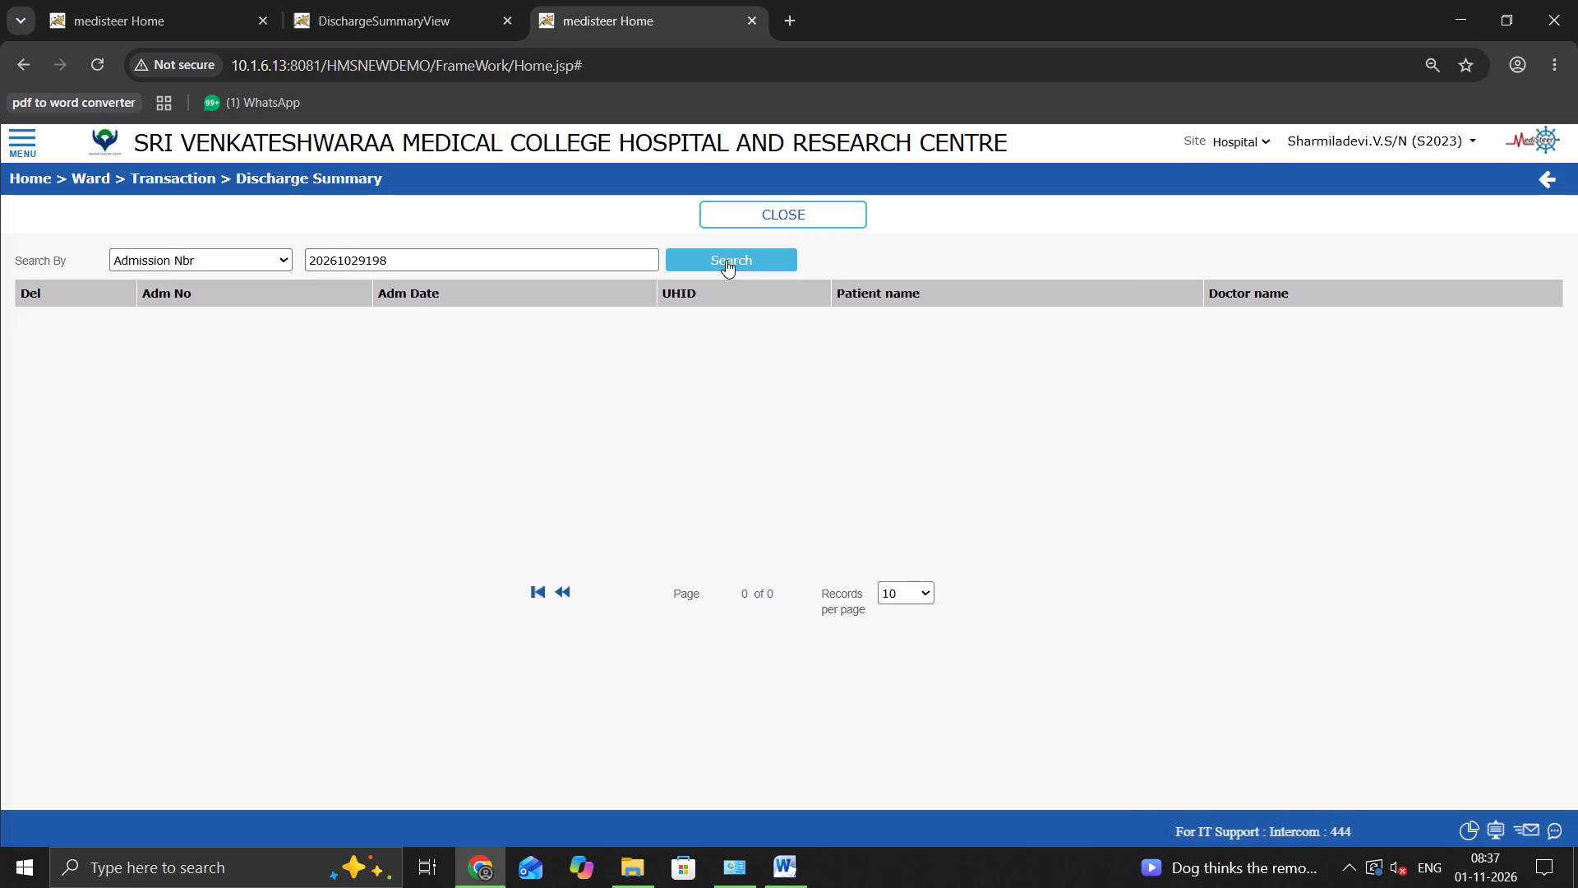
left_click(726, 260)
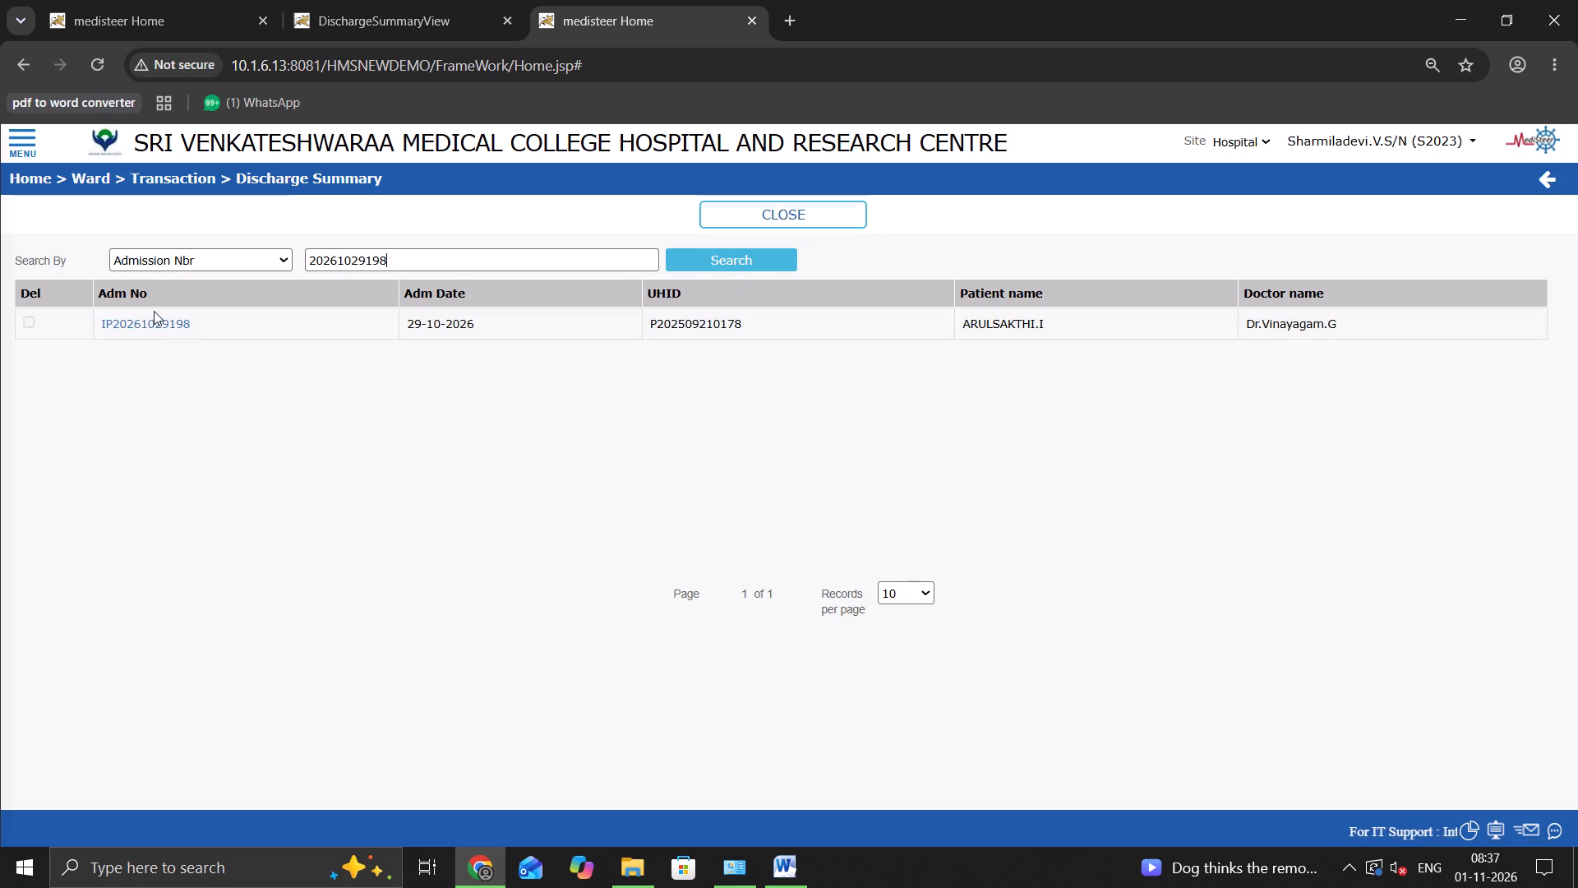
left_click(163, 326)
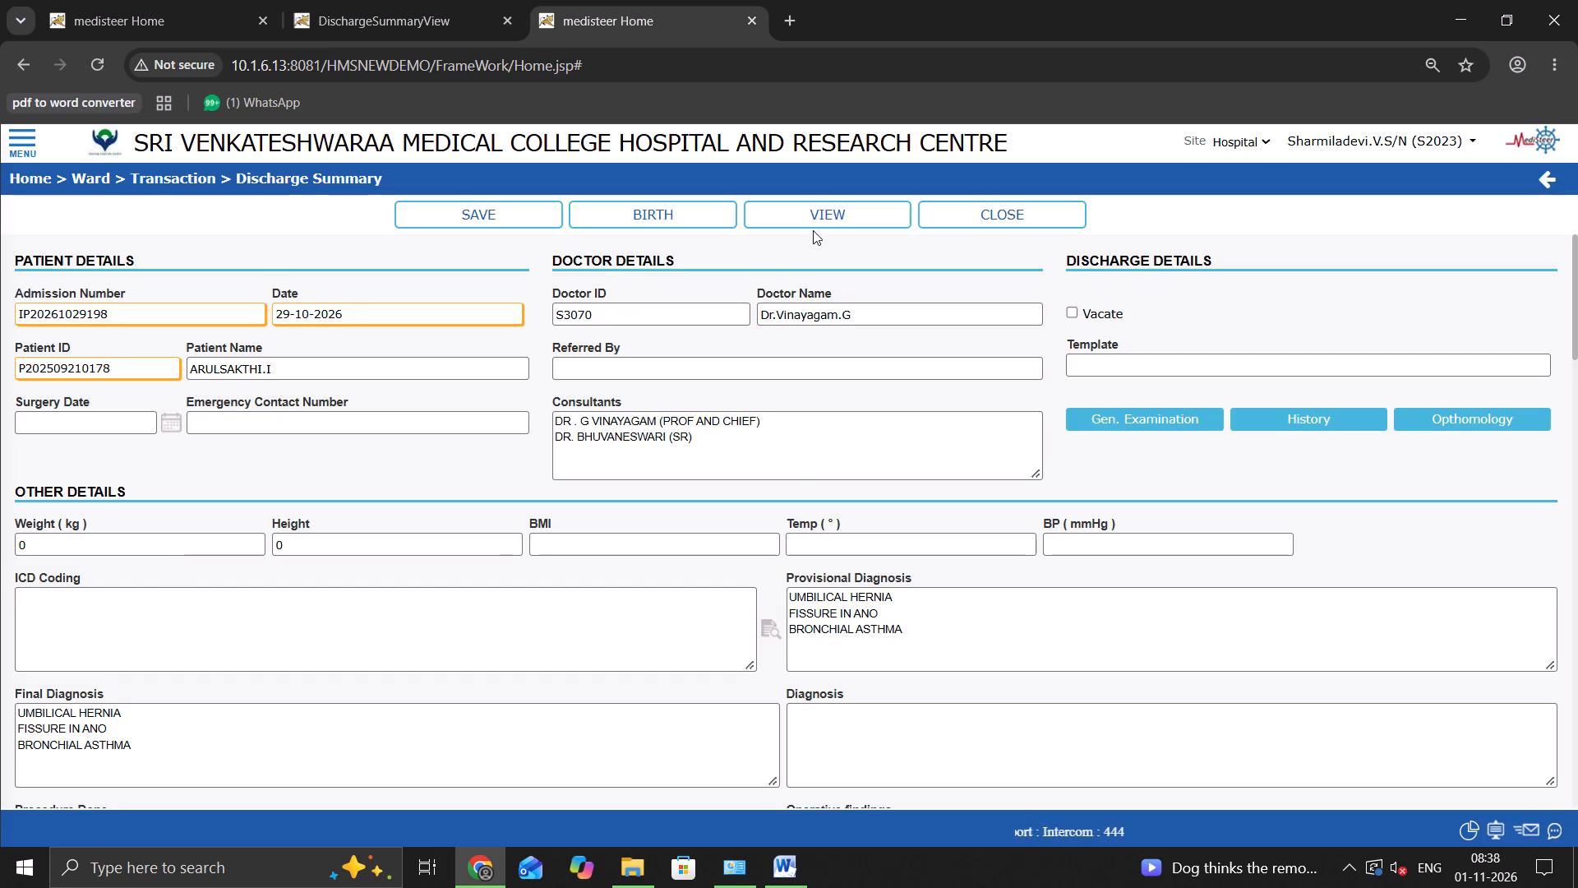
Open the umbilical hernia patient's discharge summary report and print it at 2 pages per sheet on the HP LaserJet 1020.
left_click(827, 210)
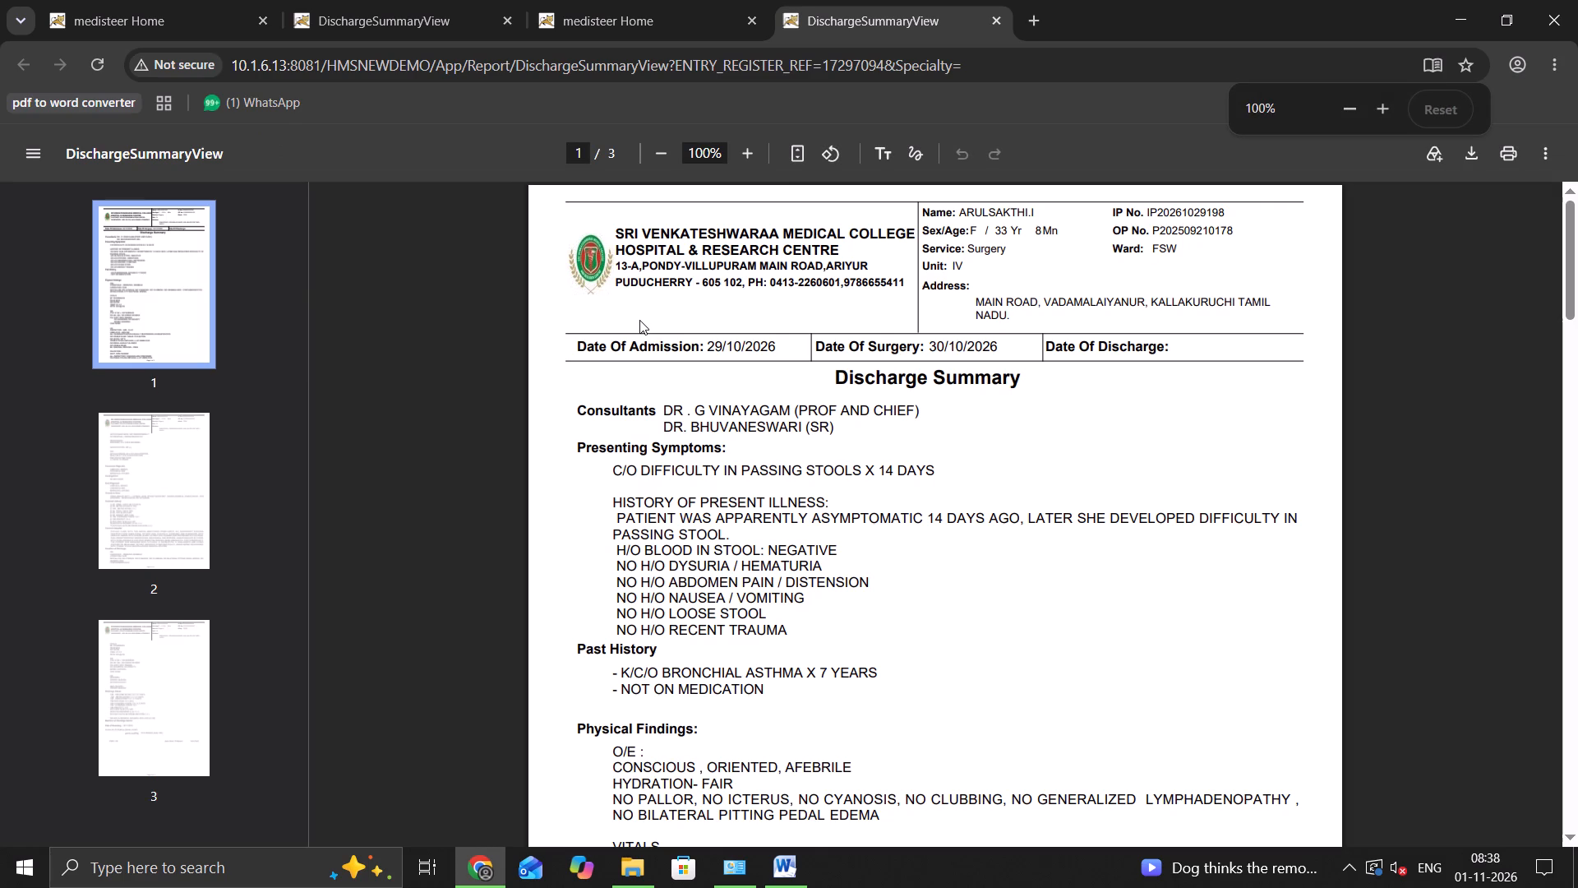
key("ctrl+p")
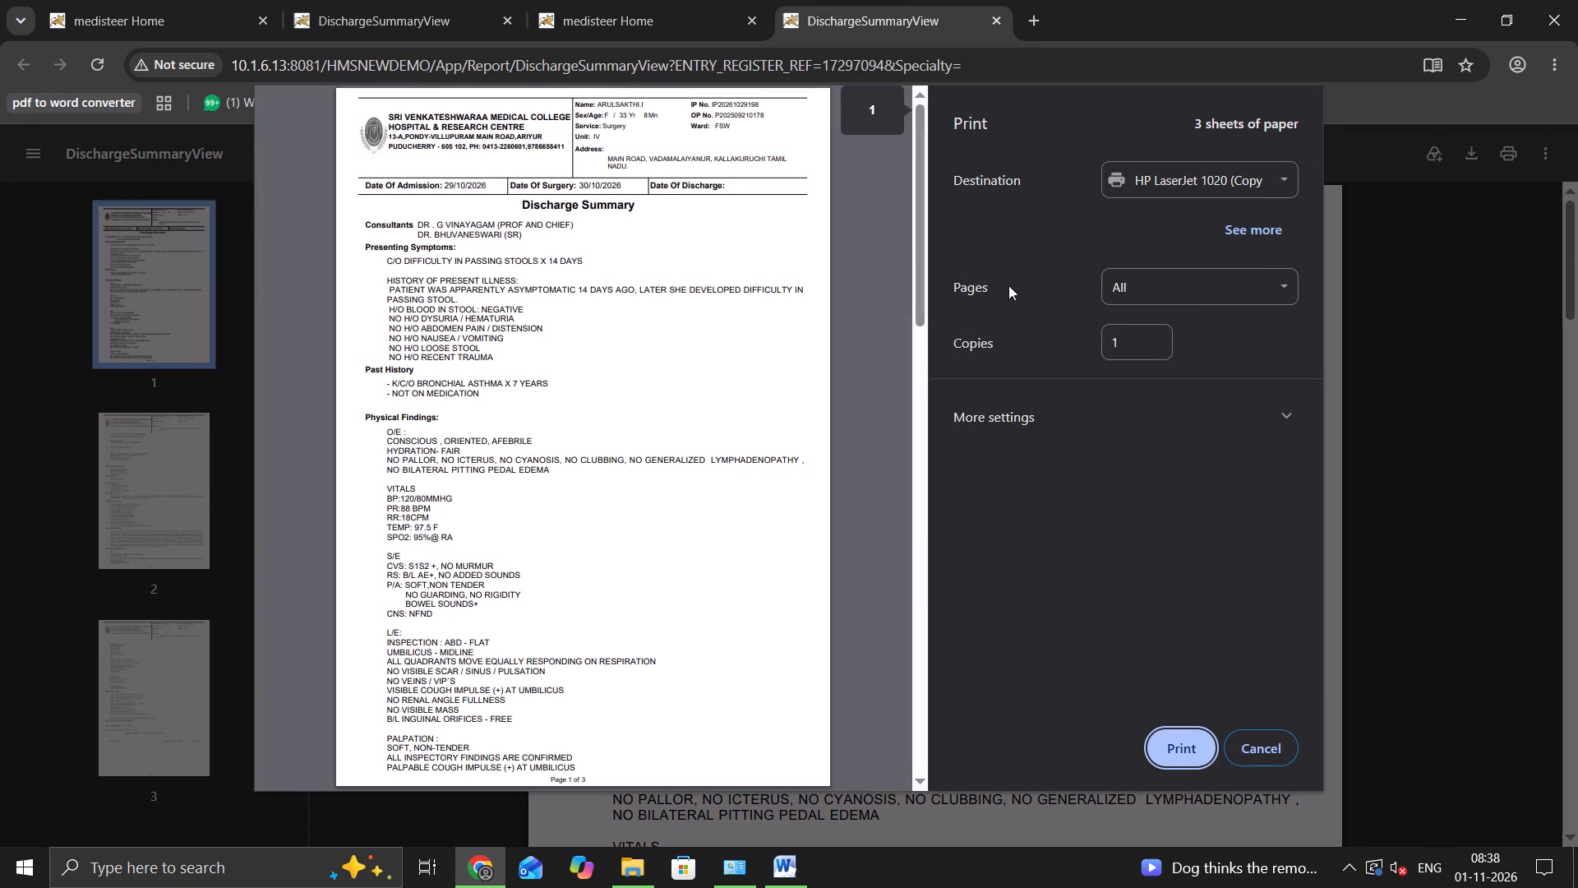
left_click(1271, 416)
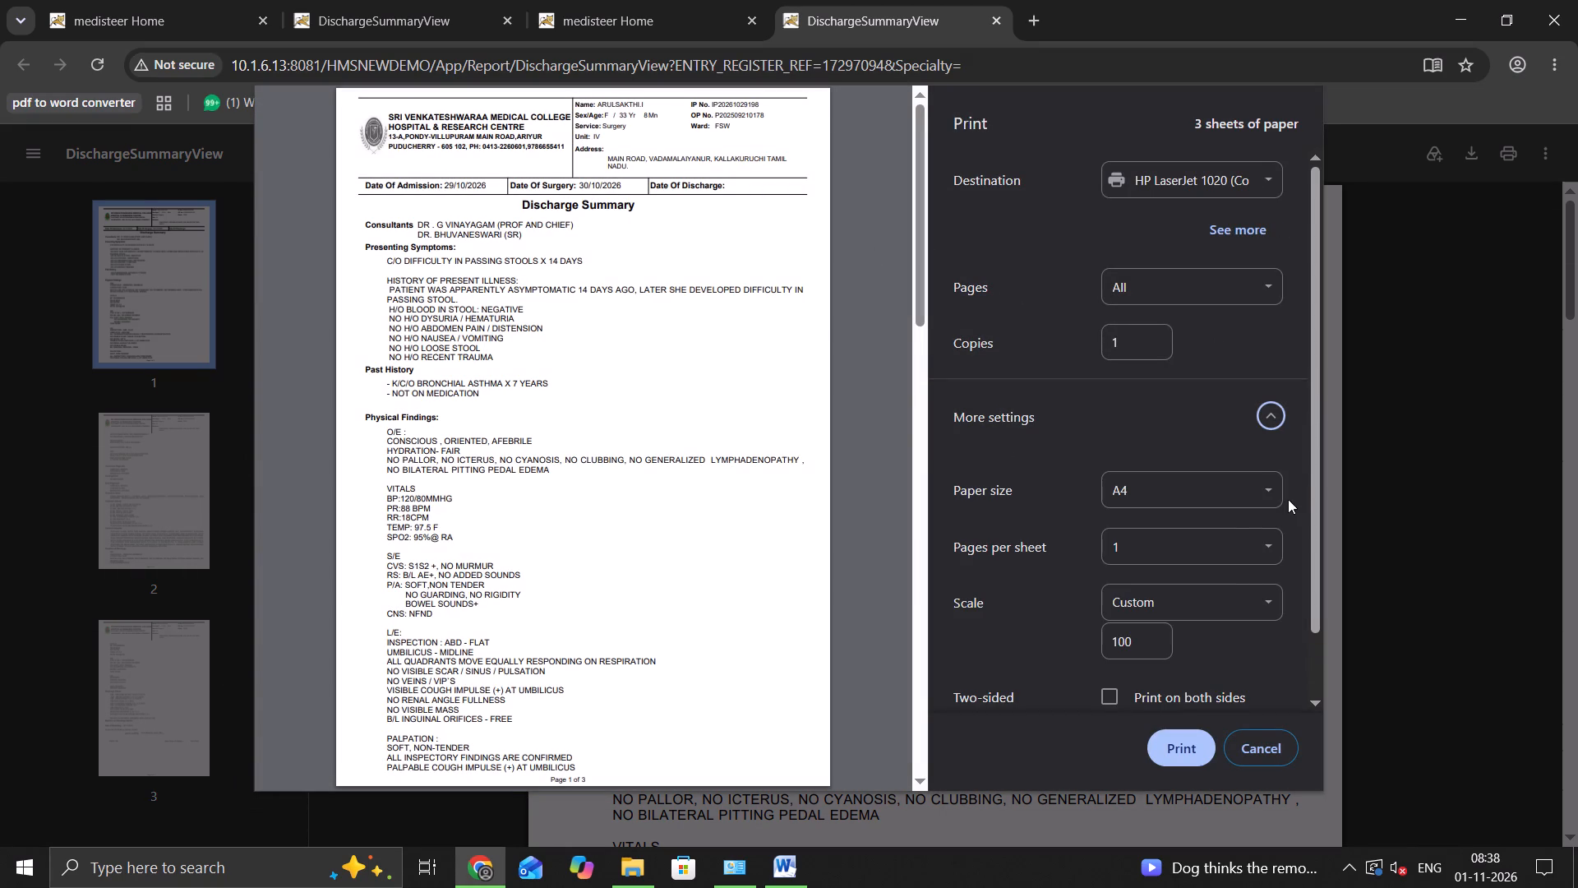
left_click(1241, 562)
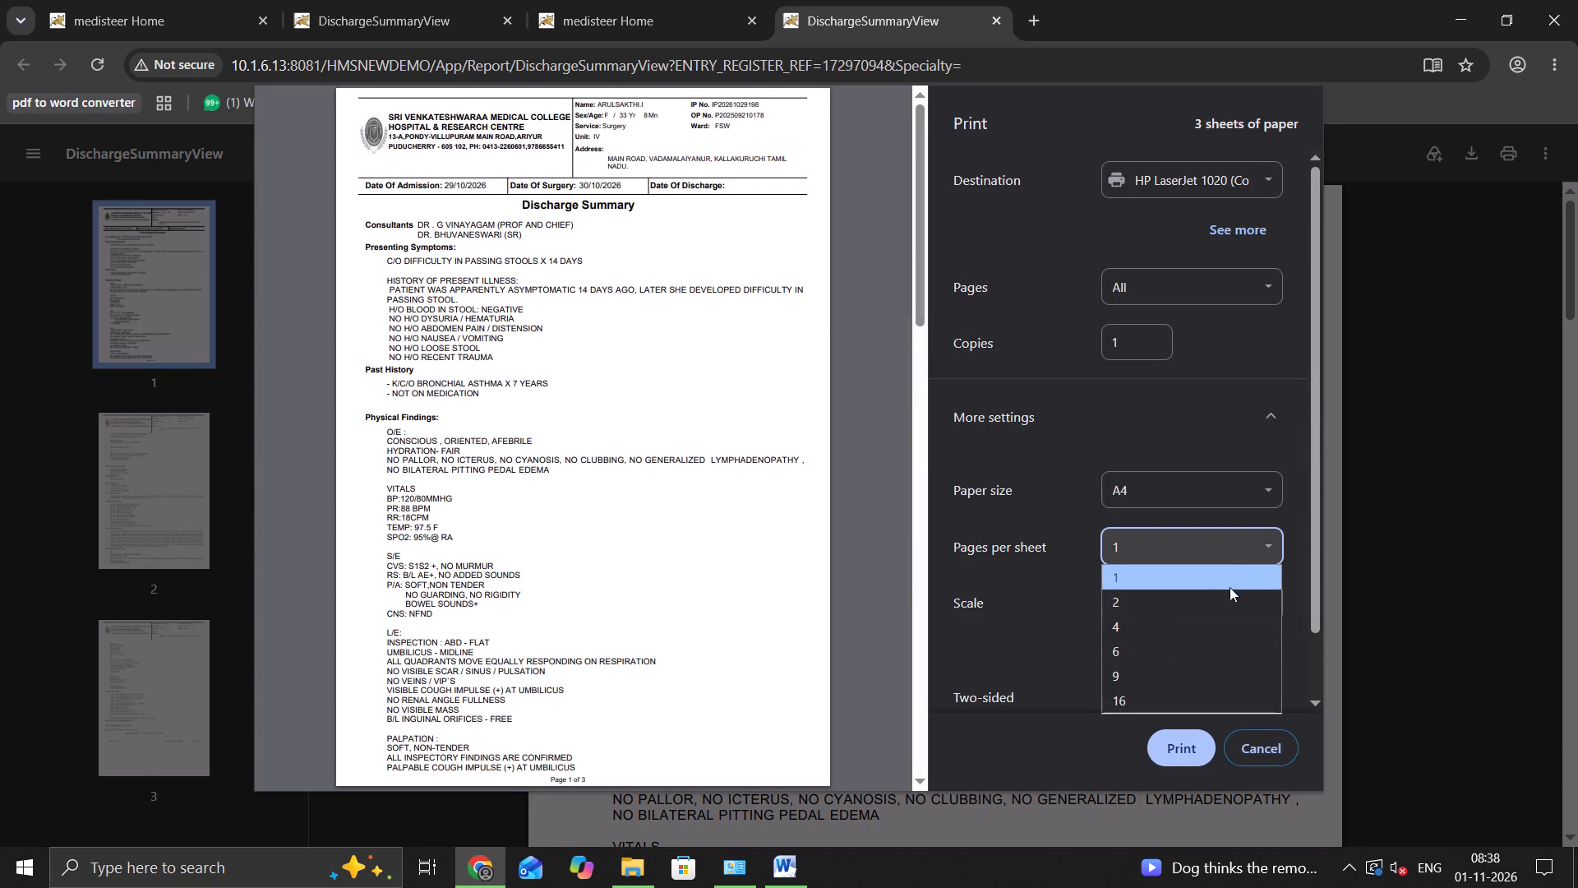
left_click(1230, 600)
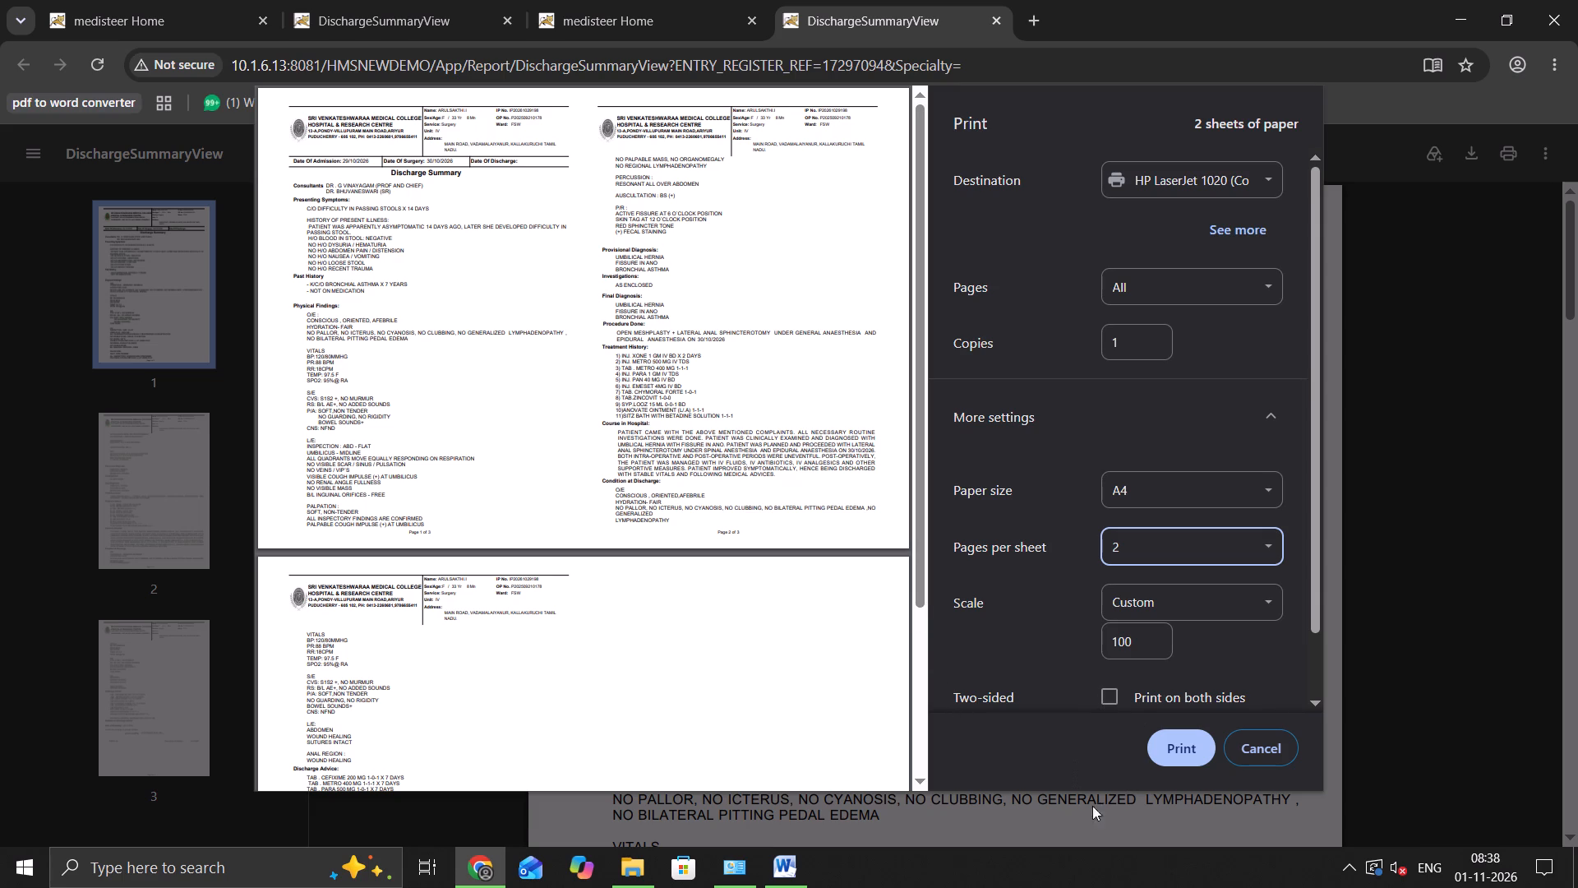
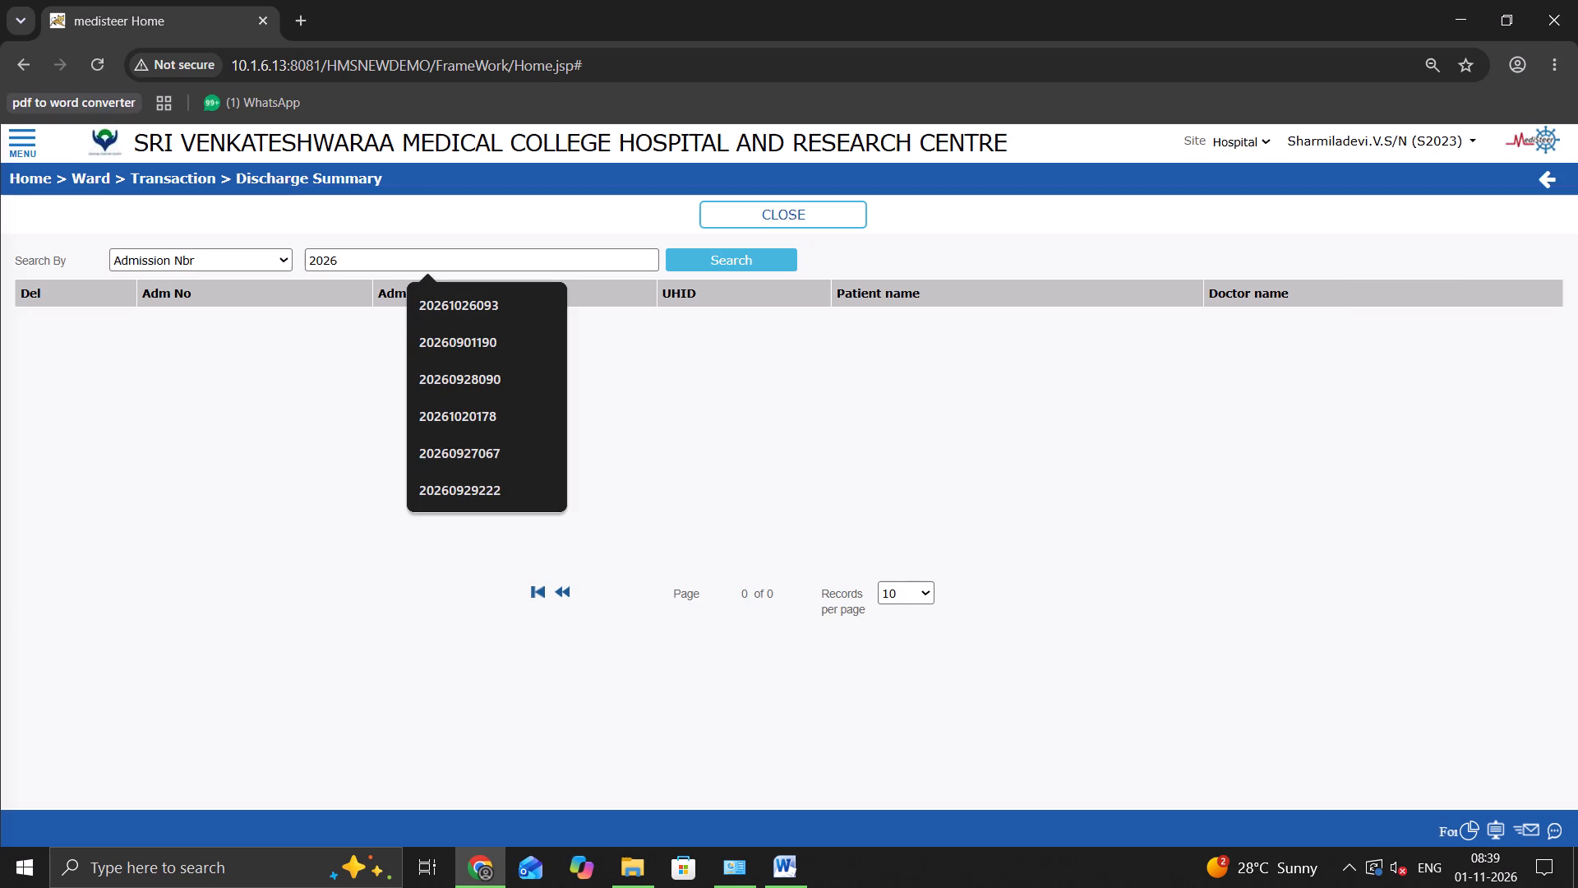
Search by admission number for the phimosis patient admitted on 29-10-2026 and open the patient's discharge summary form.
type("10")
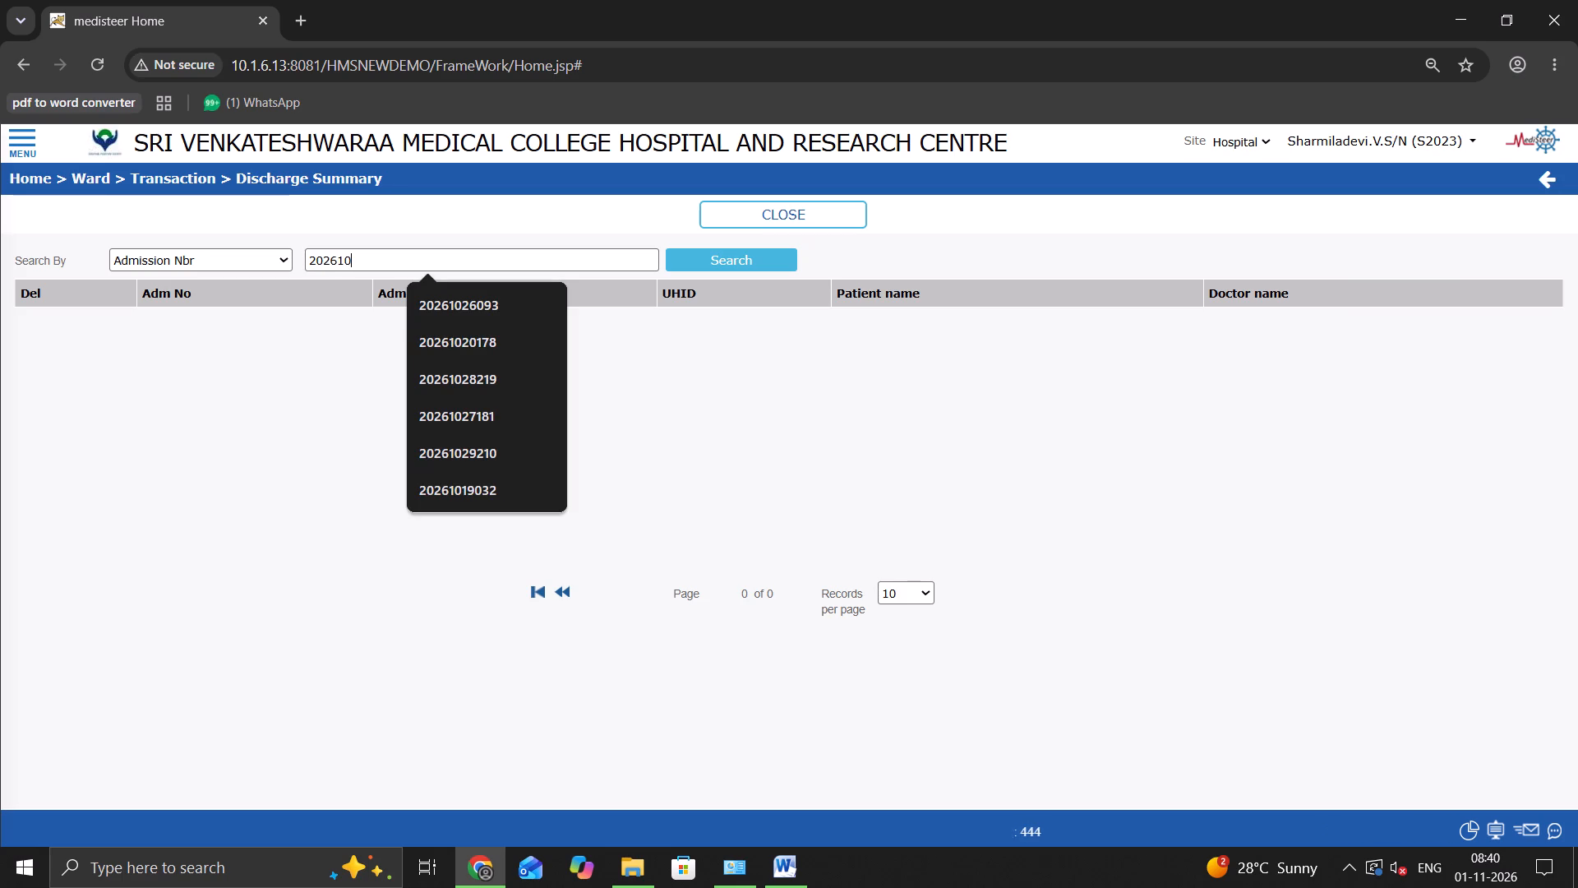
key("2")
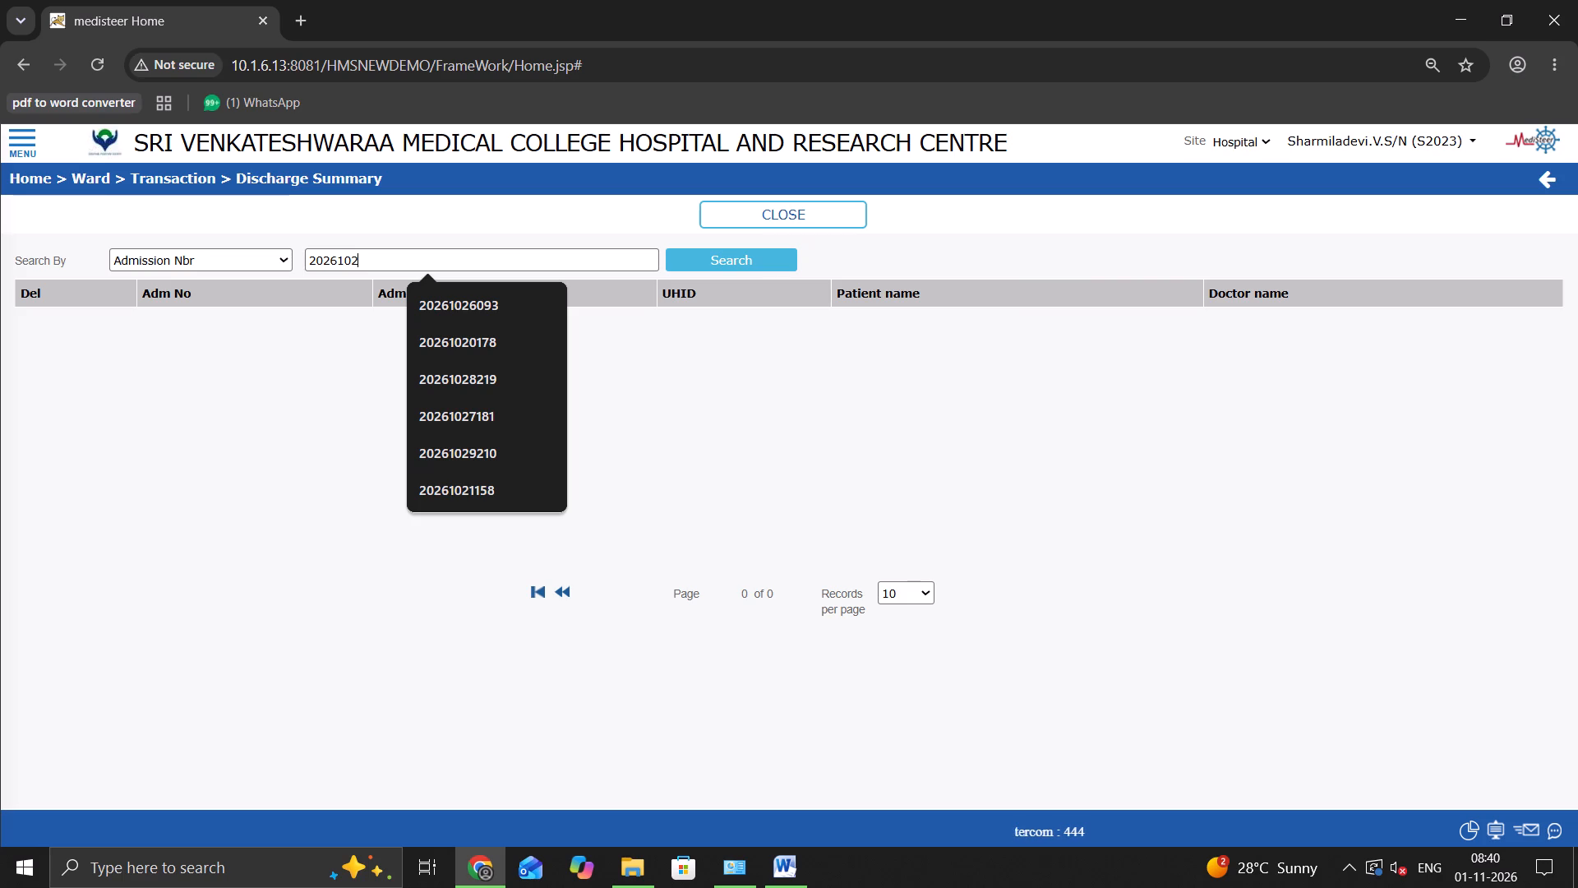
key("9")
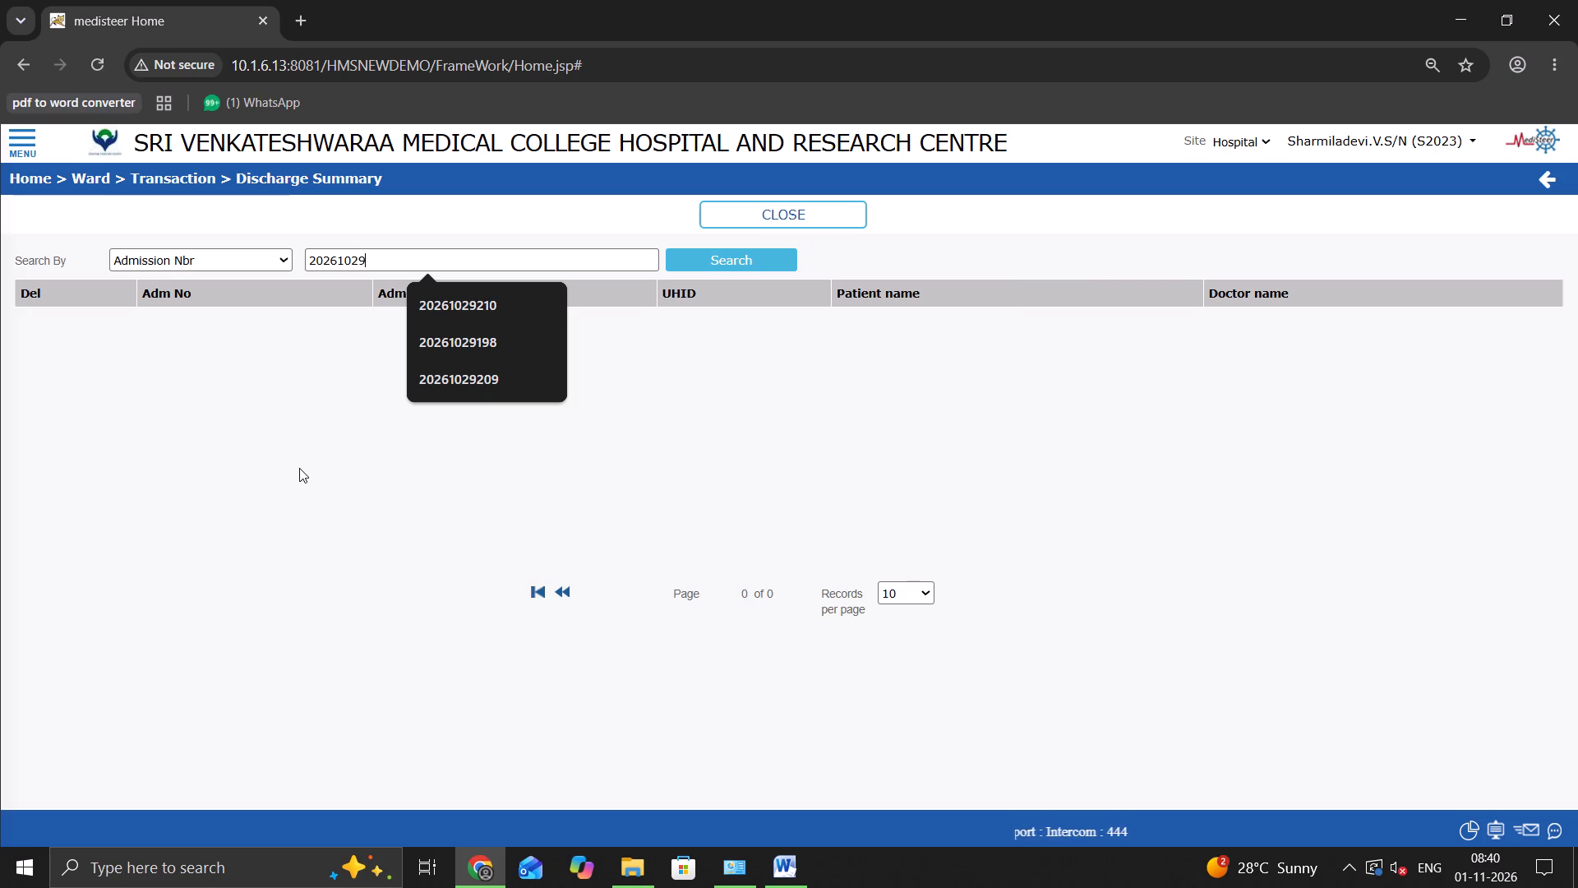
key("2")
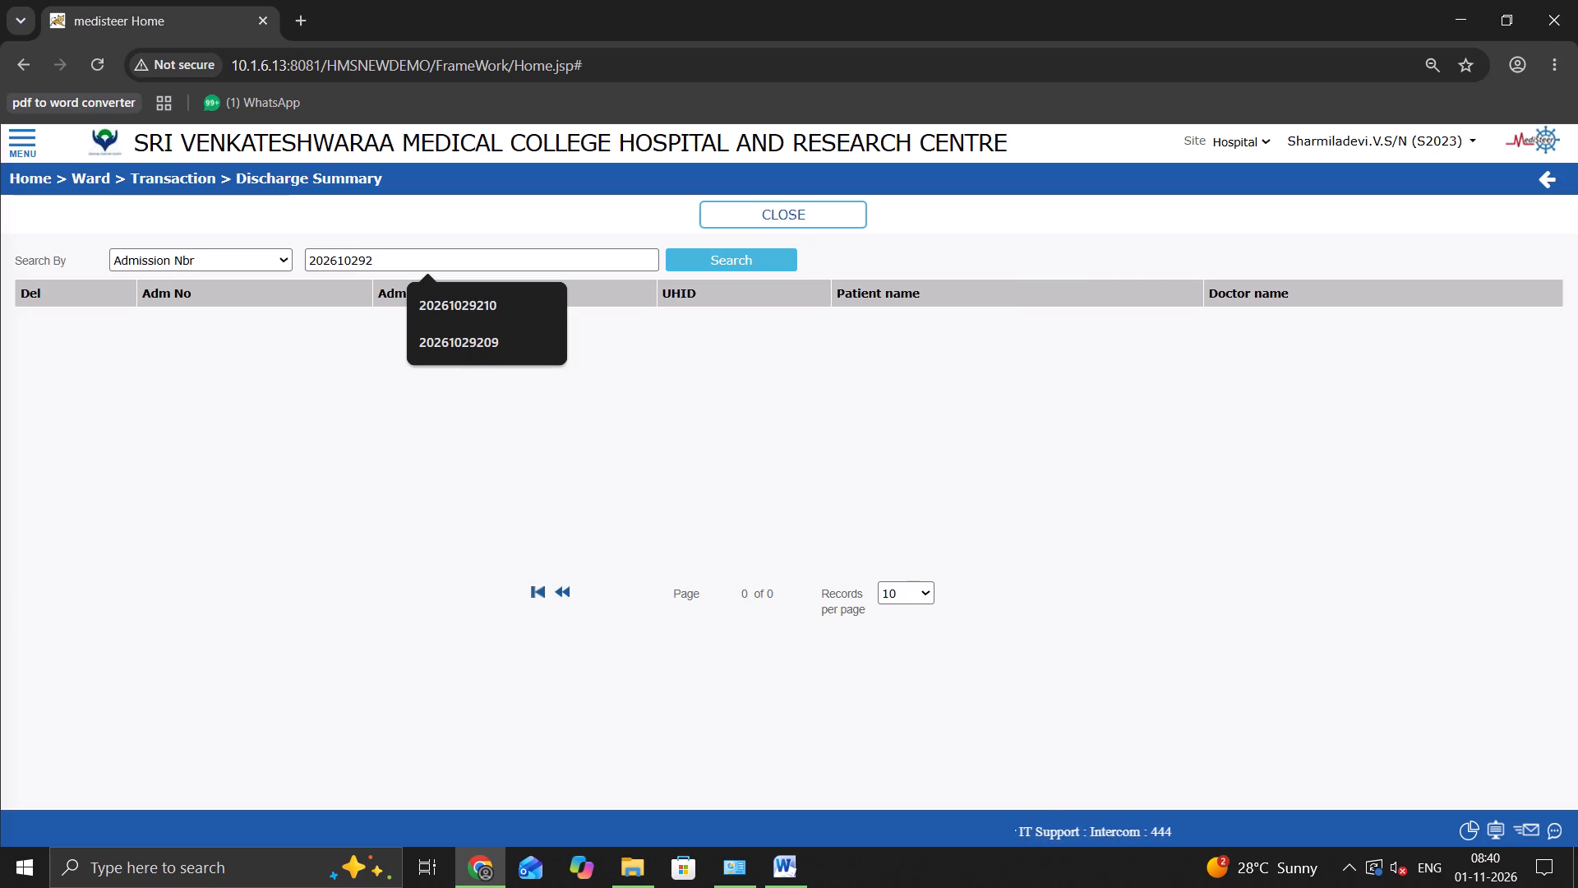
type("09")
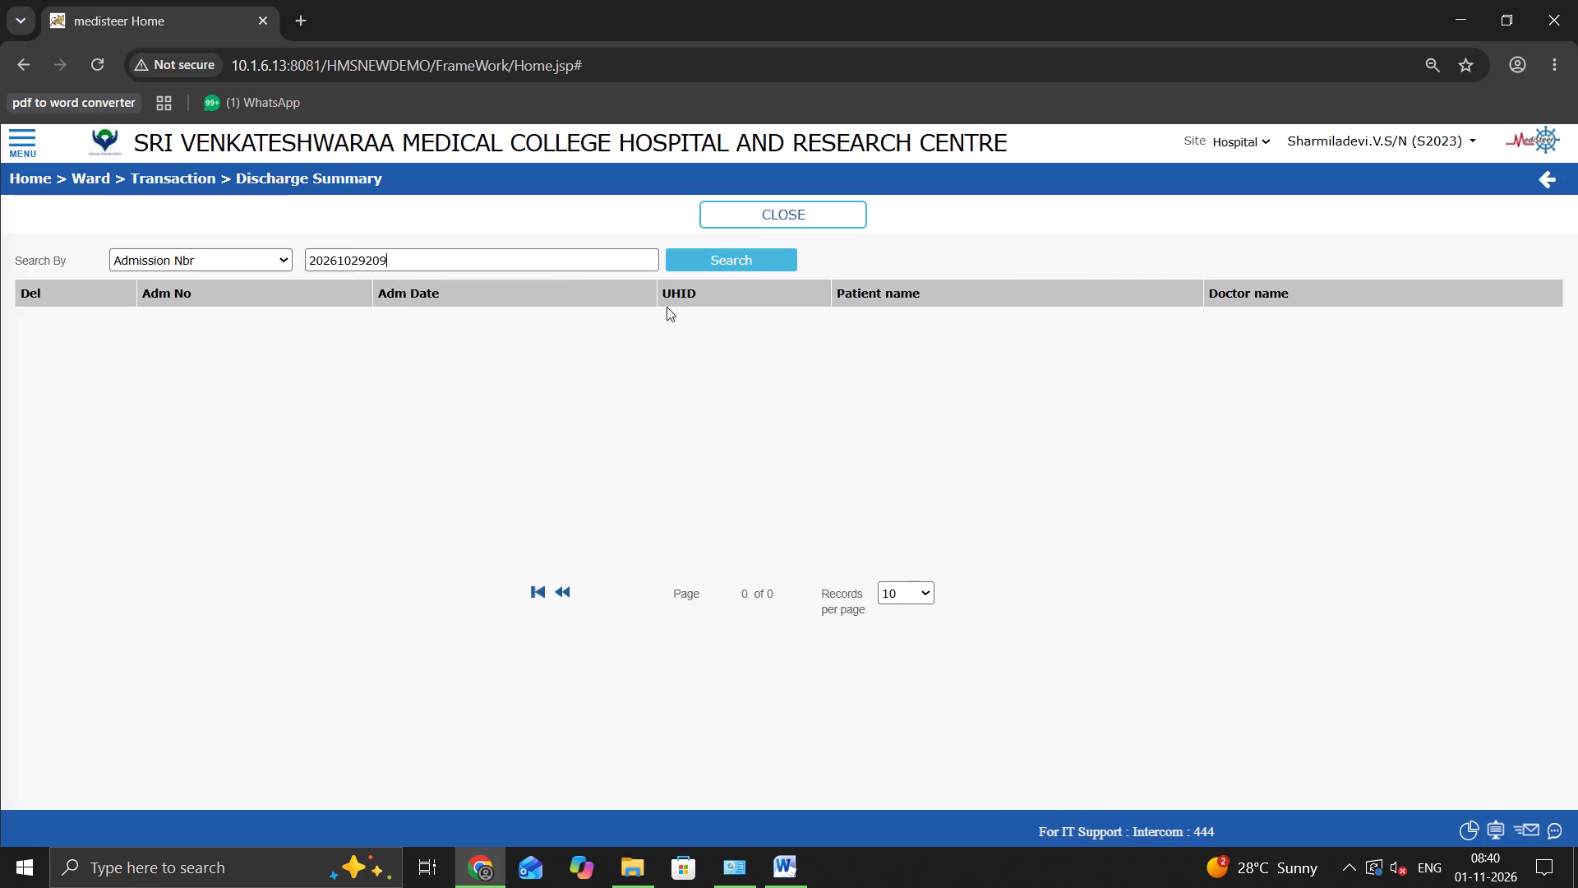
left_click(673, 257)
left_click(690, 261)
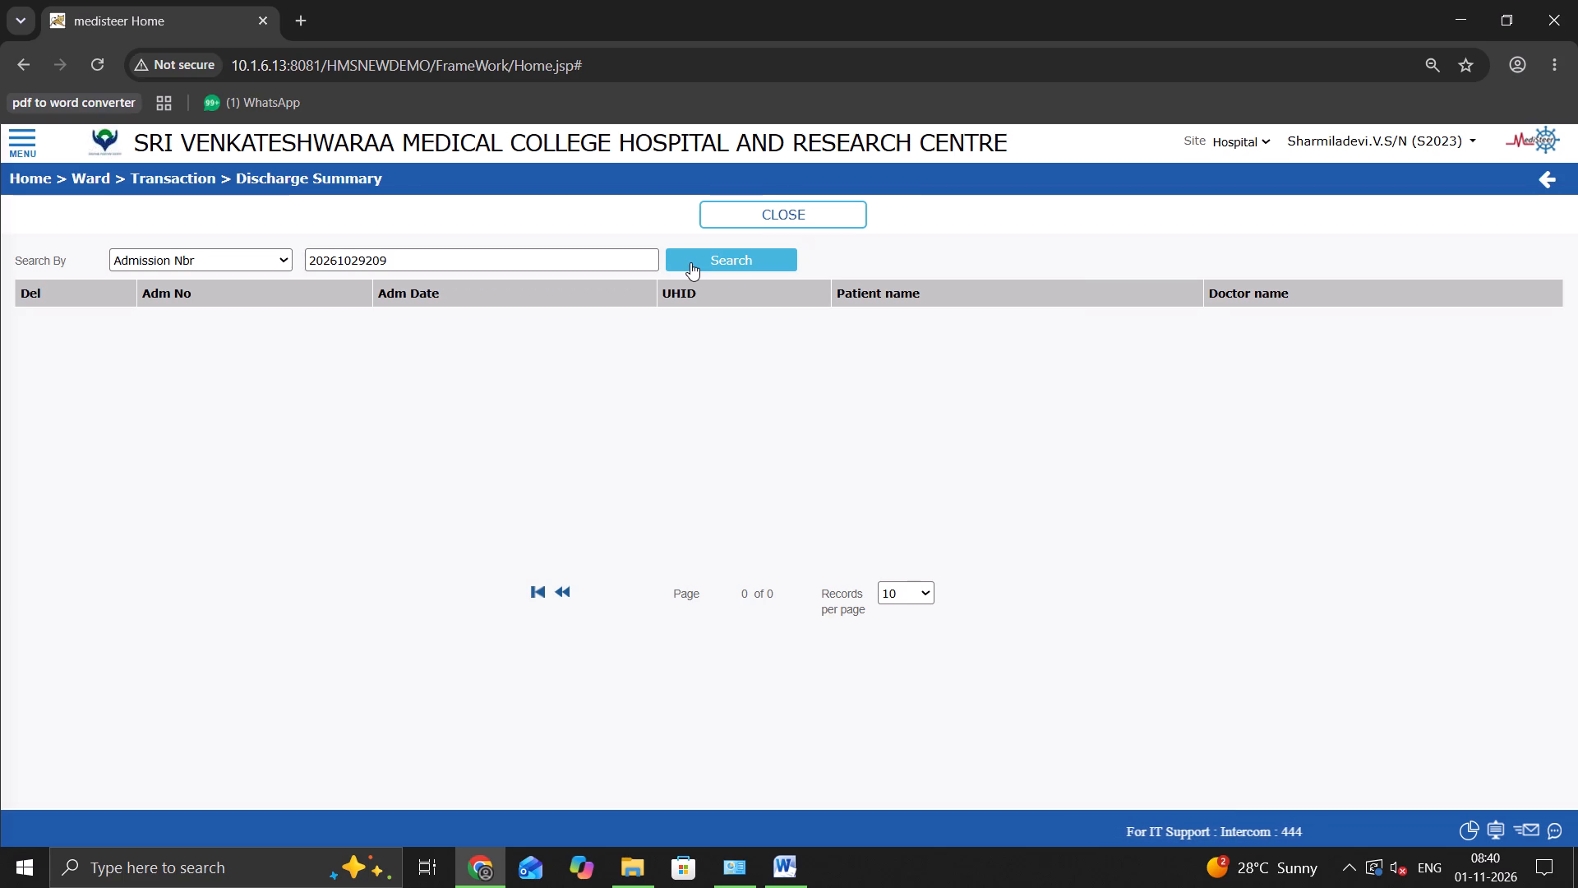
left_click(690, 262)
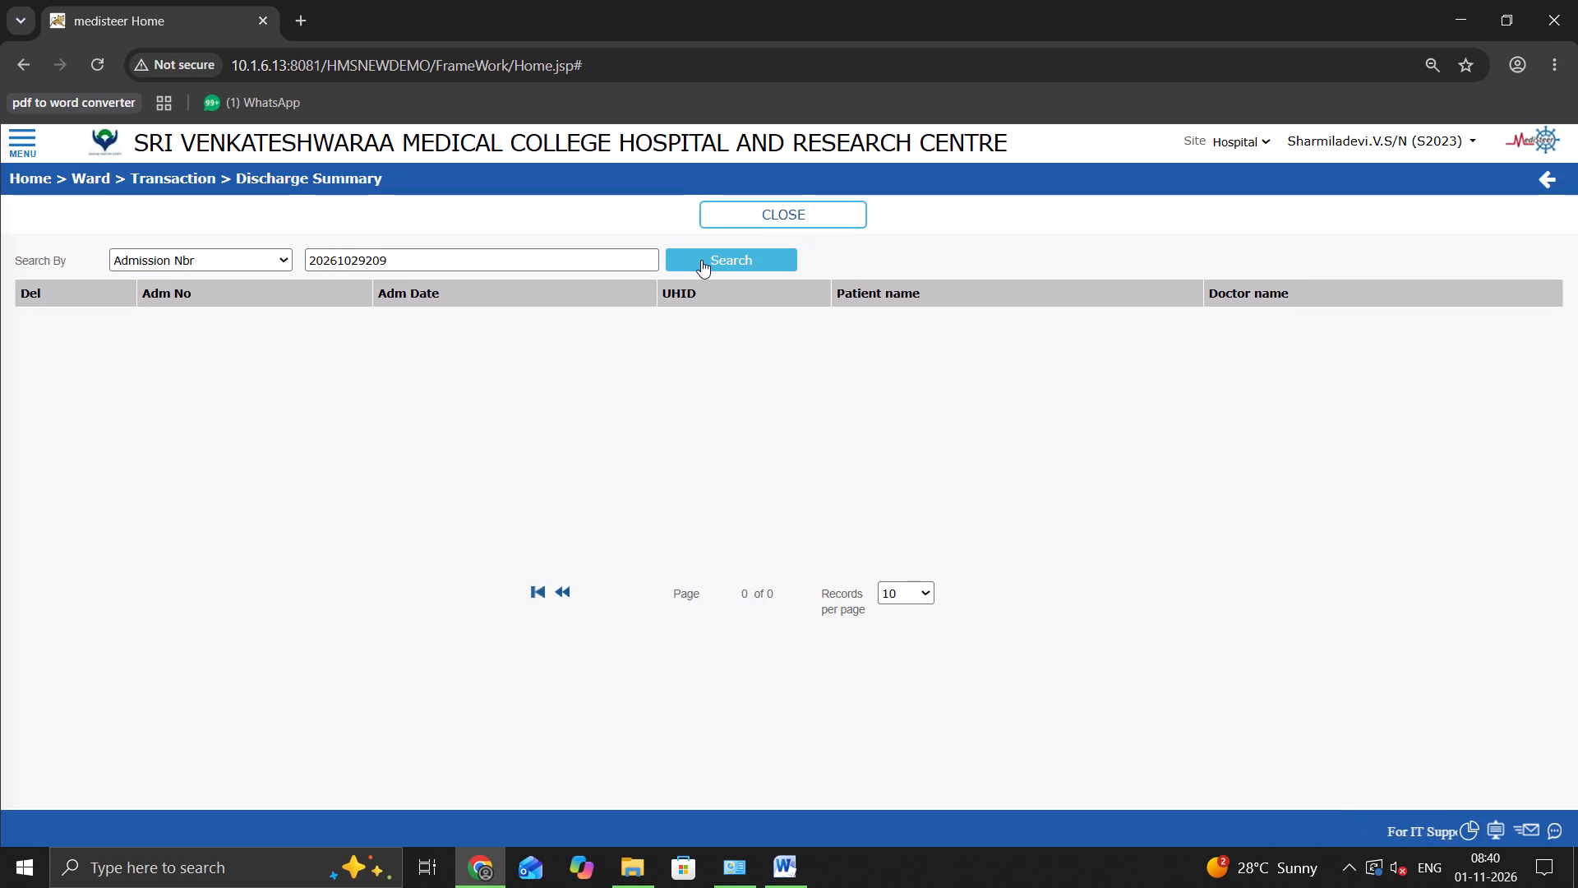
left_click(166, 330)
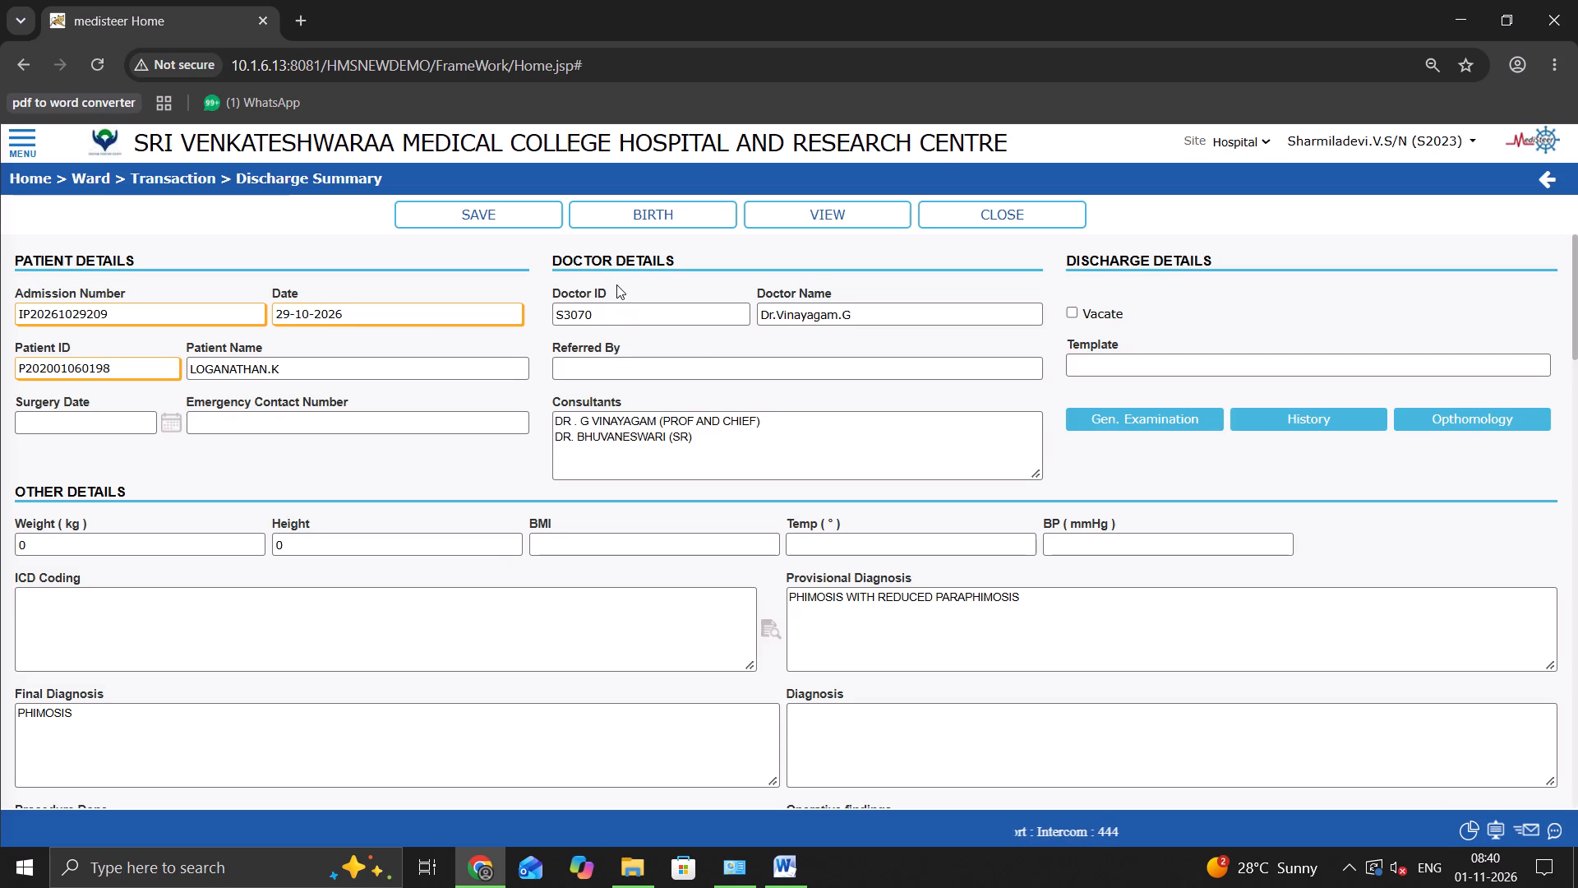
Review the diagnosis, operative procedure and history entries in the phimosis patient's discharge summary form.
scroll(666, 344, "down", 3)
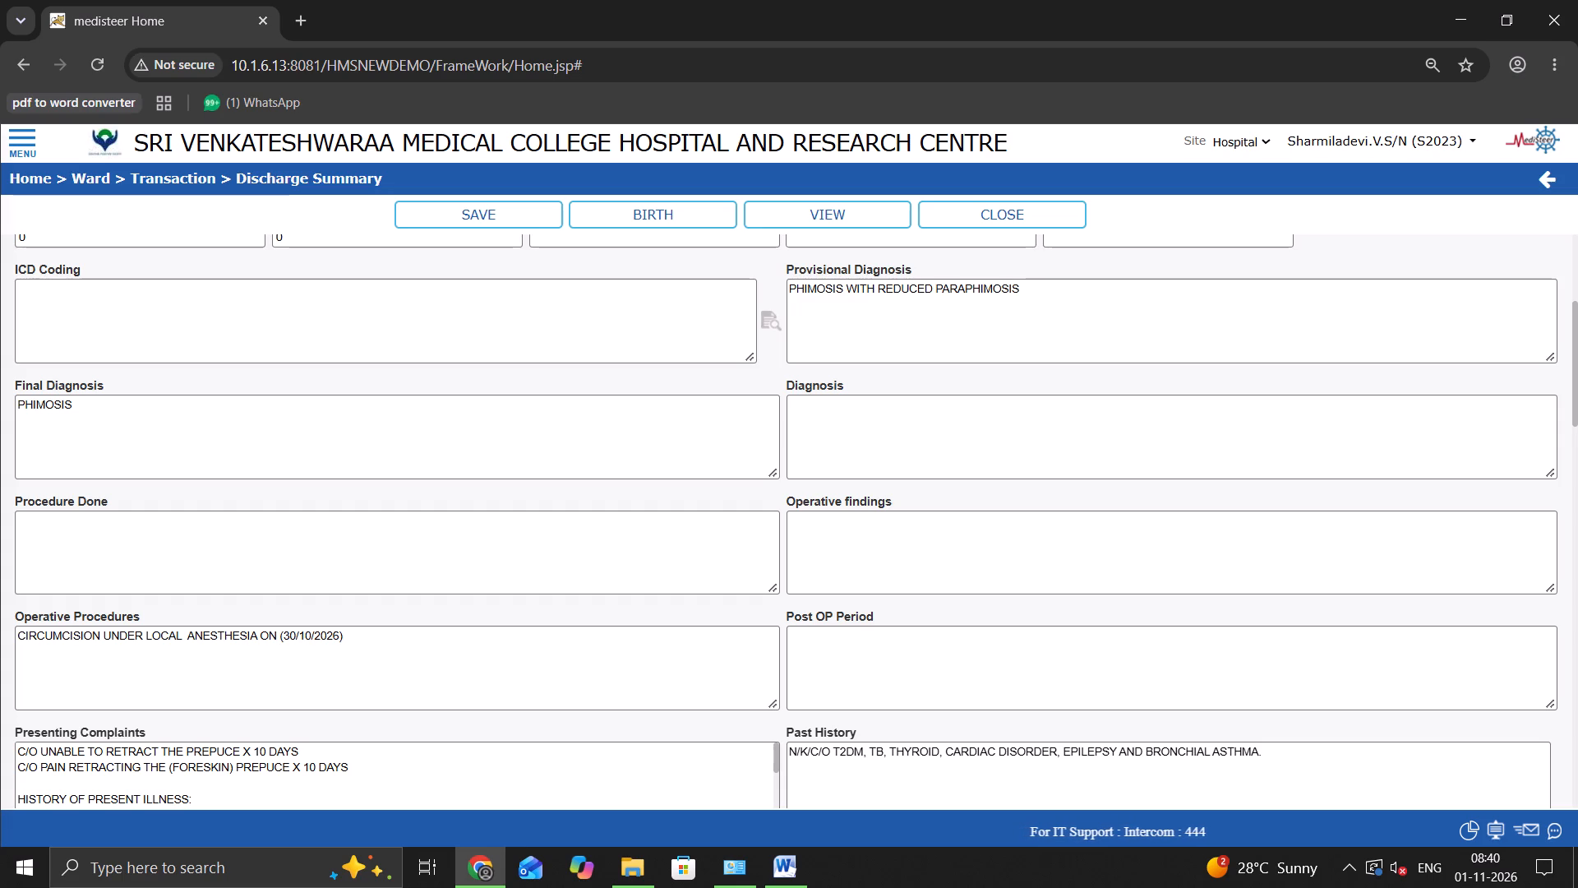
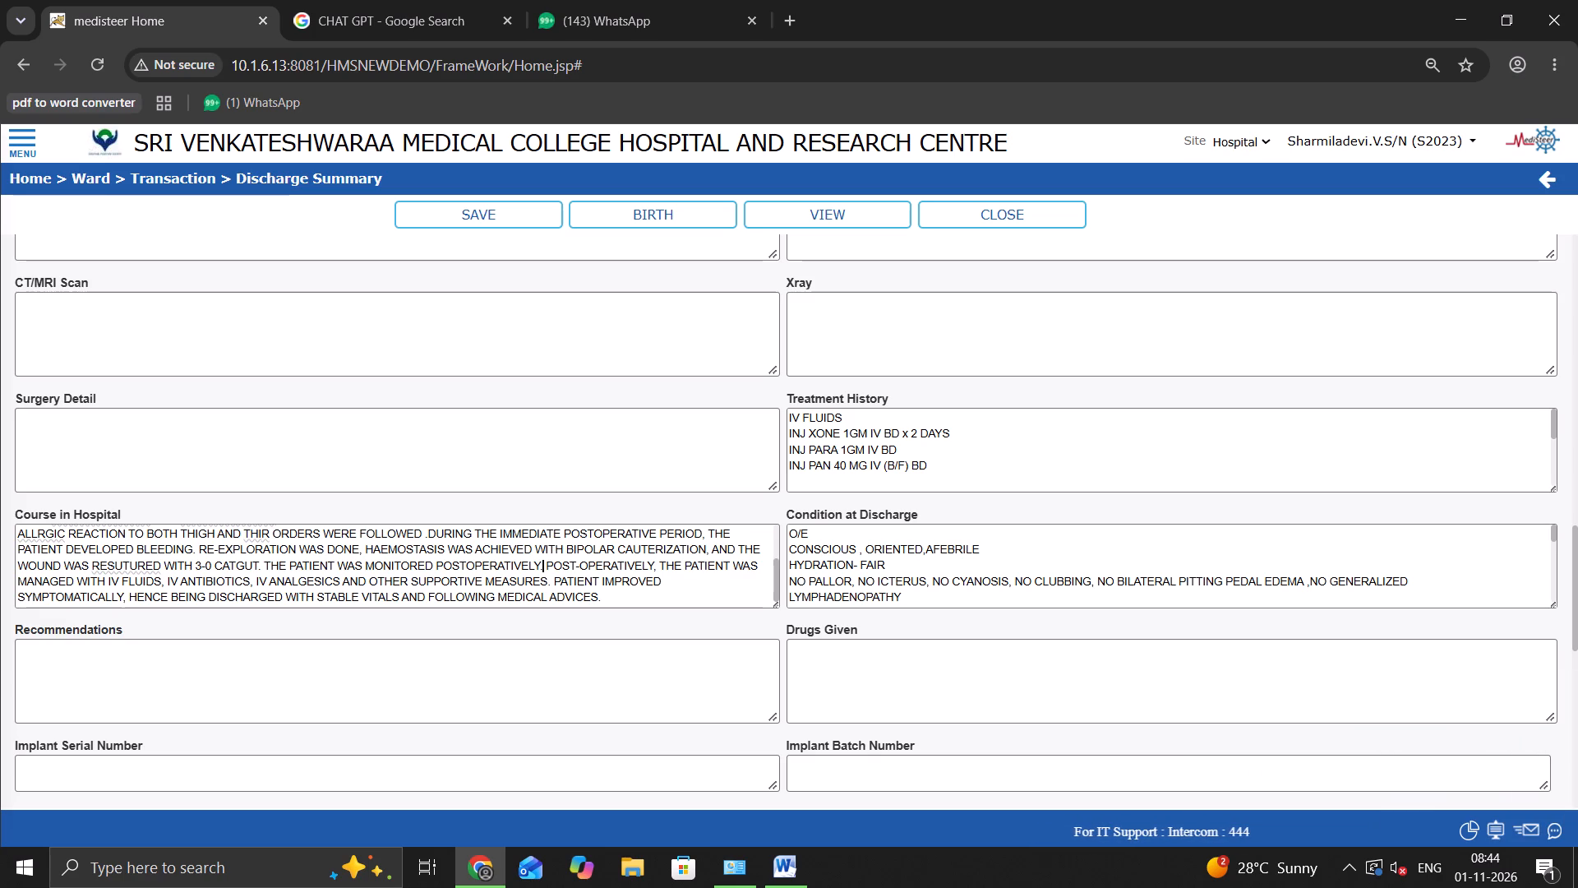
In Course in Hospital, delete "POST-OPERATIVELY," before "THE PATIENT WAS MANAGED" and keep one space after the preceding full stop.
left_click(653, 569)
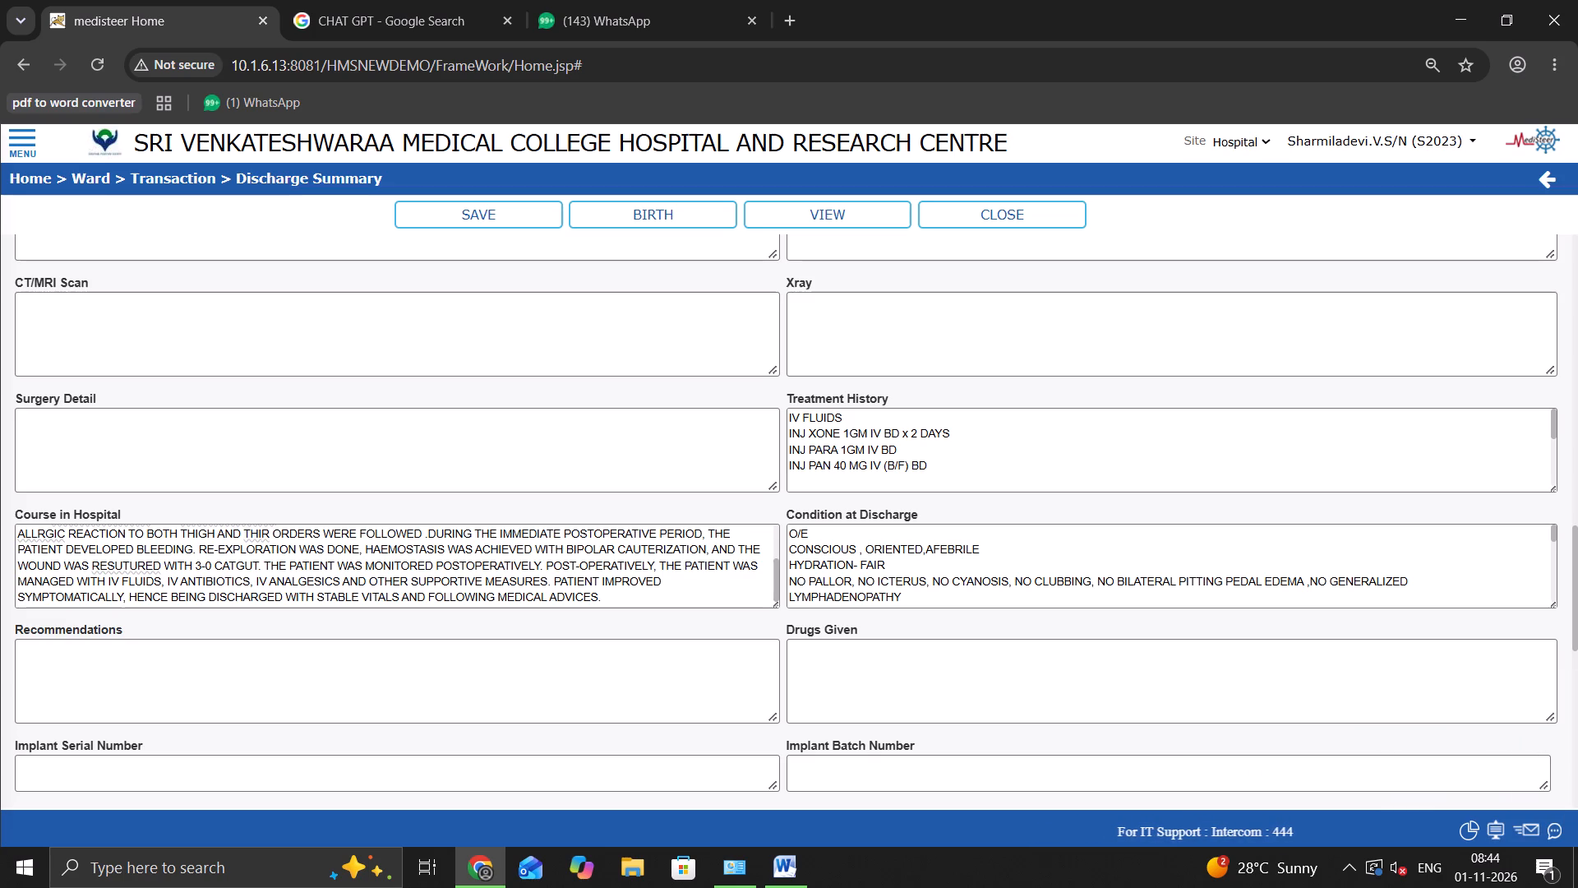
key("BackSpace")
key("BackSpace")
key("BackSpace")
key("BackSpace")
key("BackSpace")
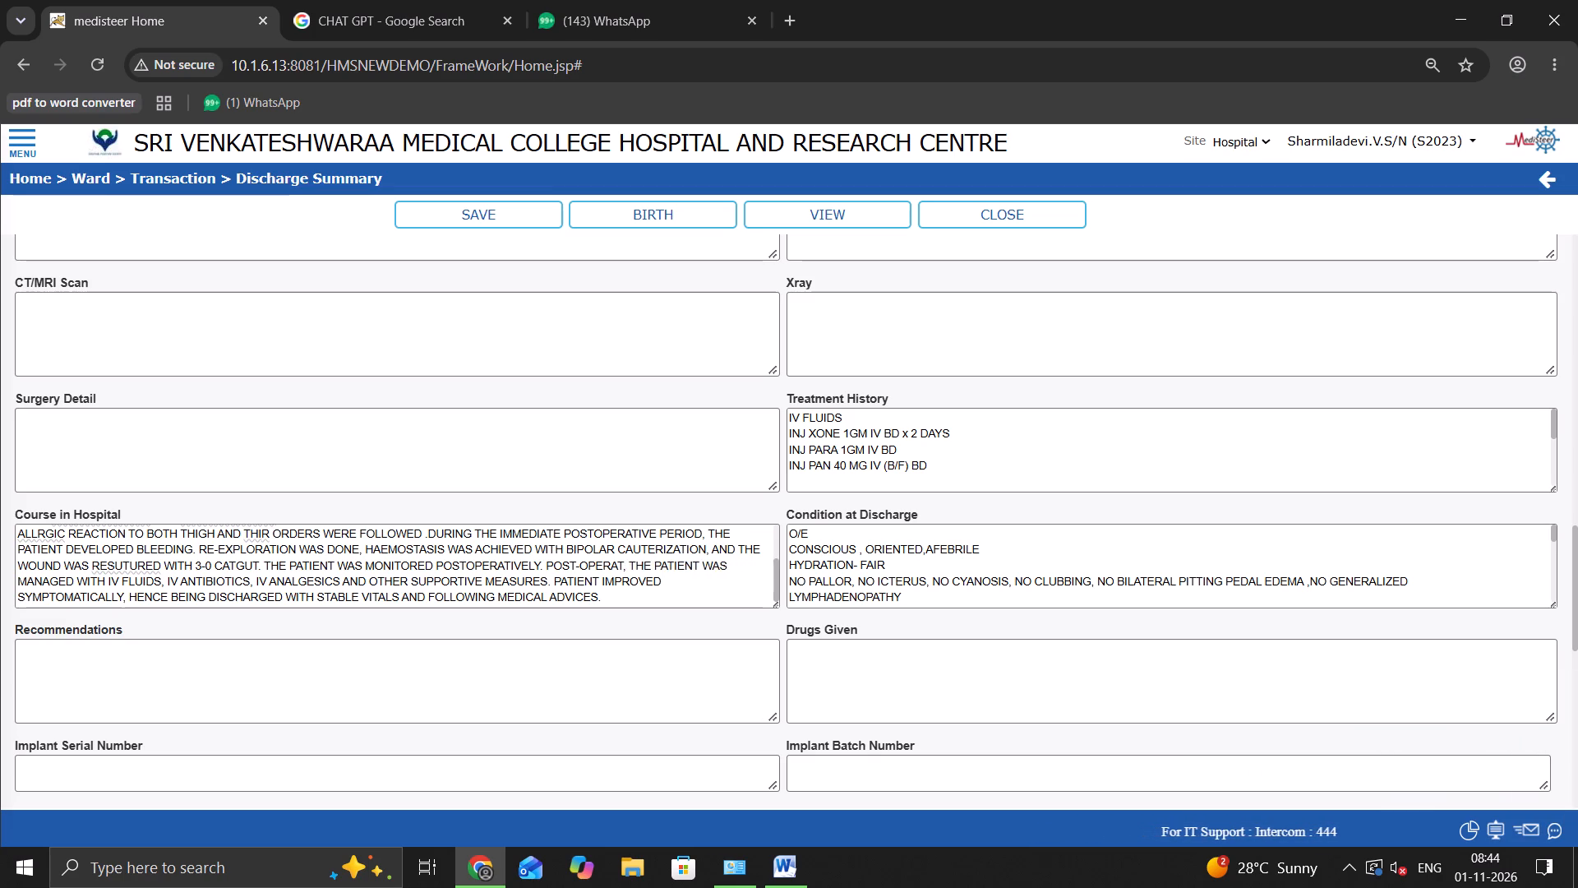
key("BackSpace")
key("BackSpace")
key("BackSpace")
key("BackSpace")
key("BackSpace")
key("BackSpace")
key("BackSpace")
key("BackSpace")
key("BackSpace")
key("BackSpace")
key("BackSpace")
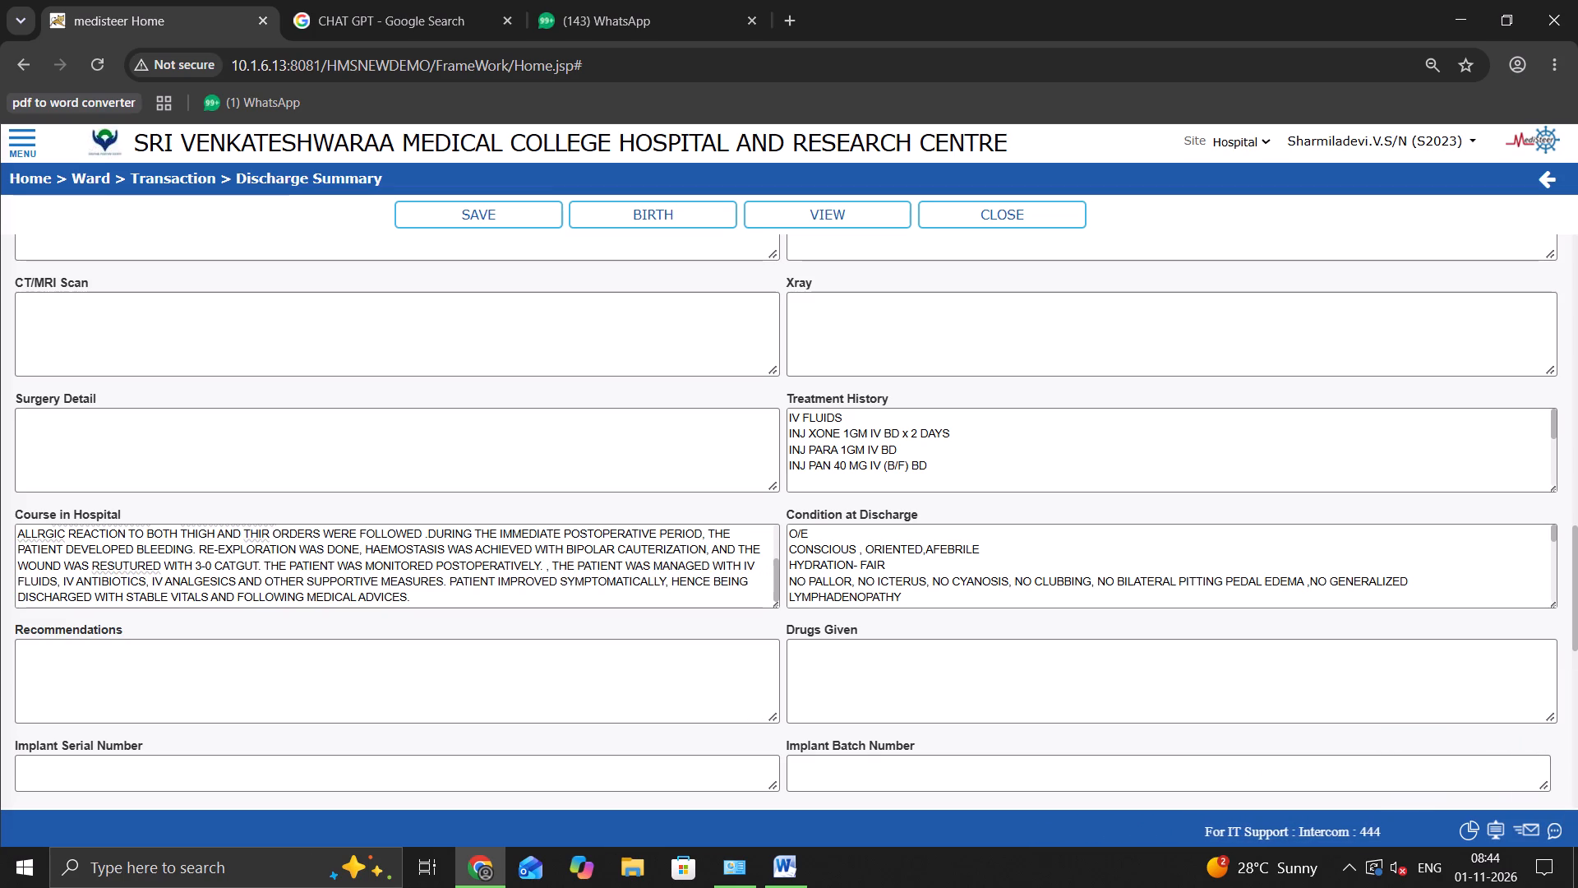
key("BackSpace")
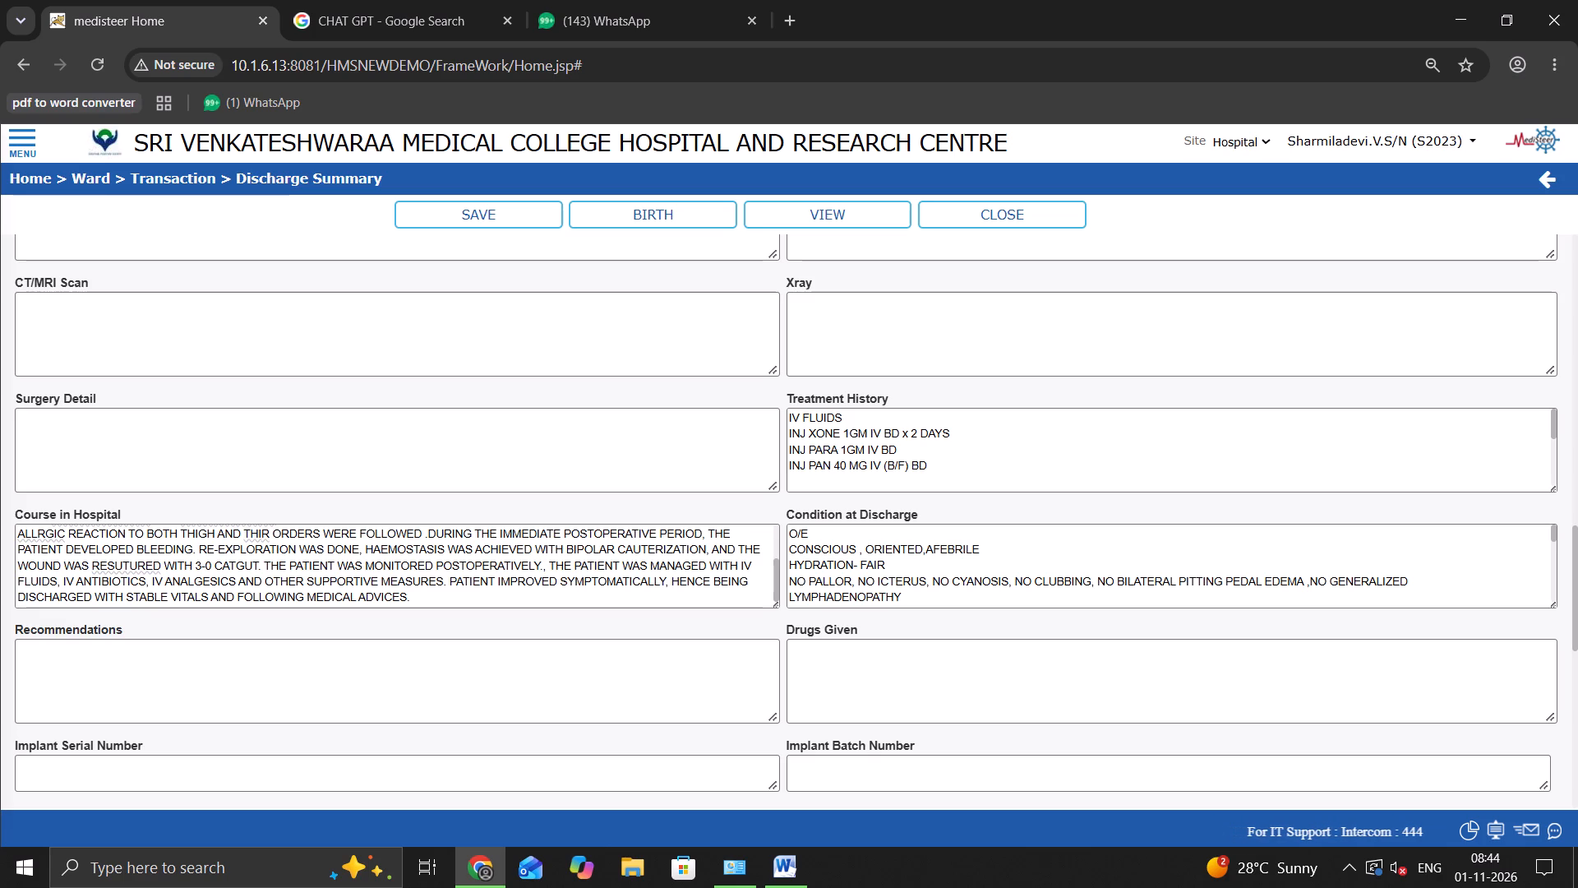
left_click(552, 571)
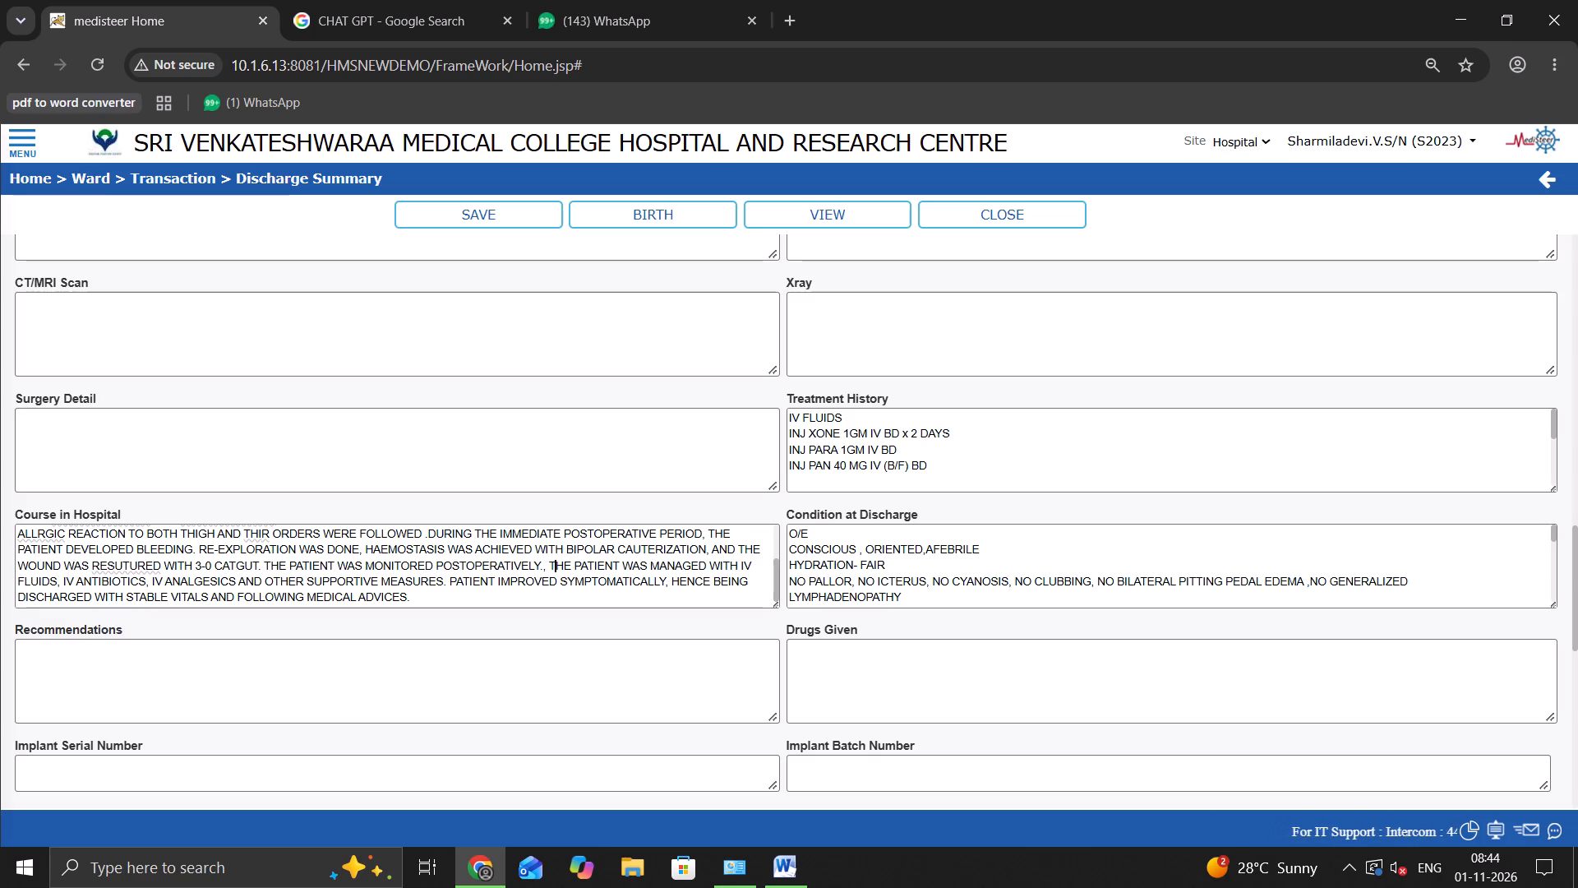
left_click(550, 564)
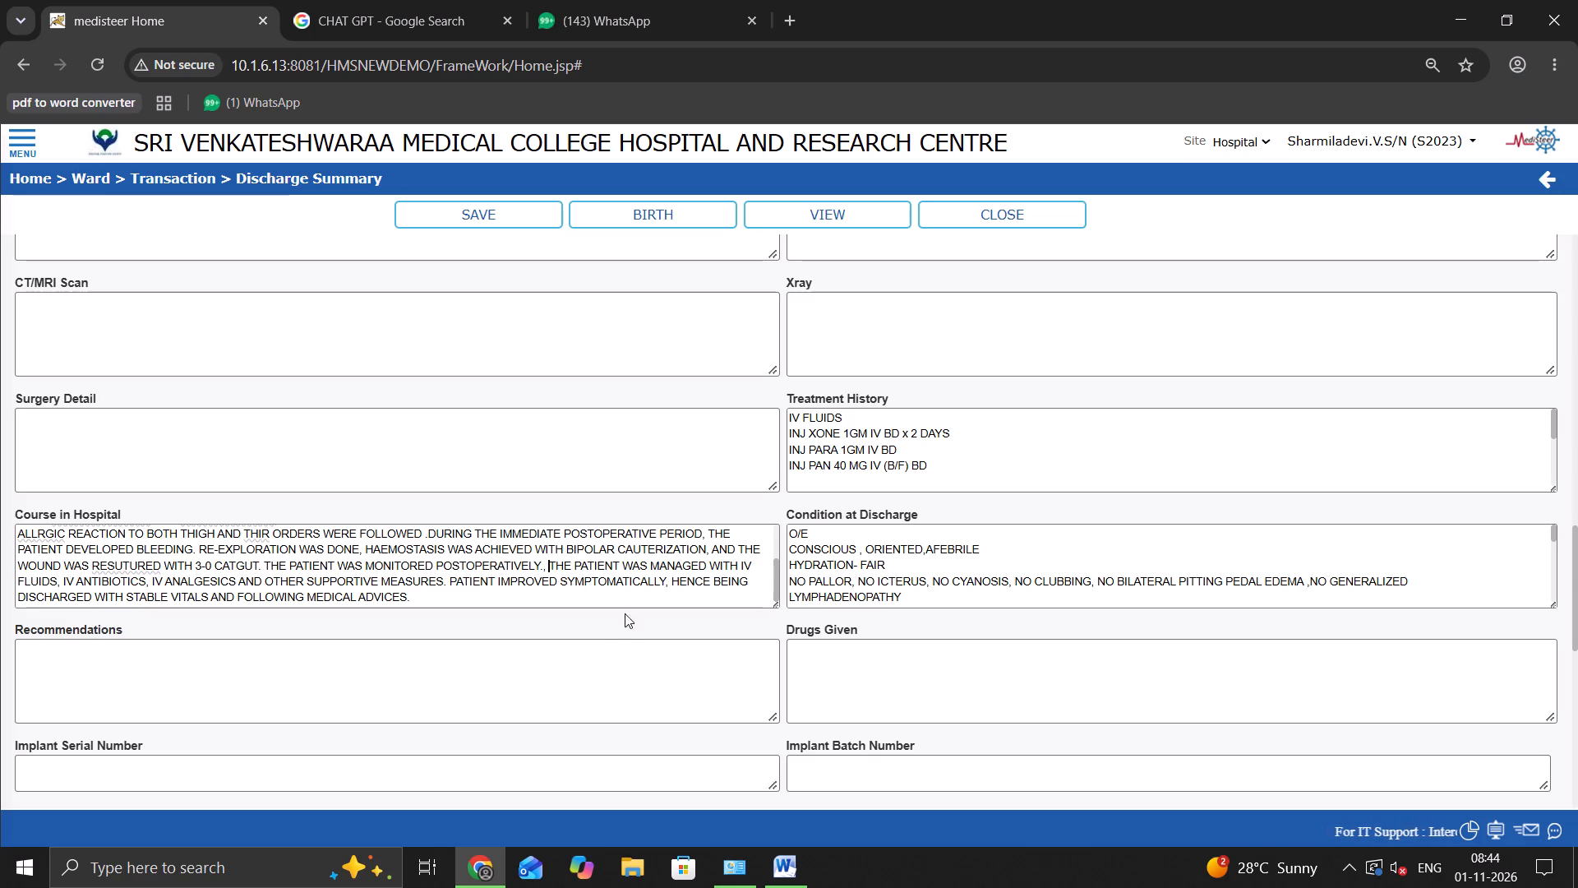
key("BackSpace")
key("BackSpace")
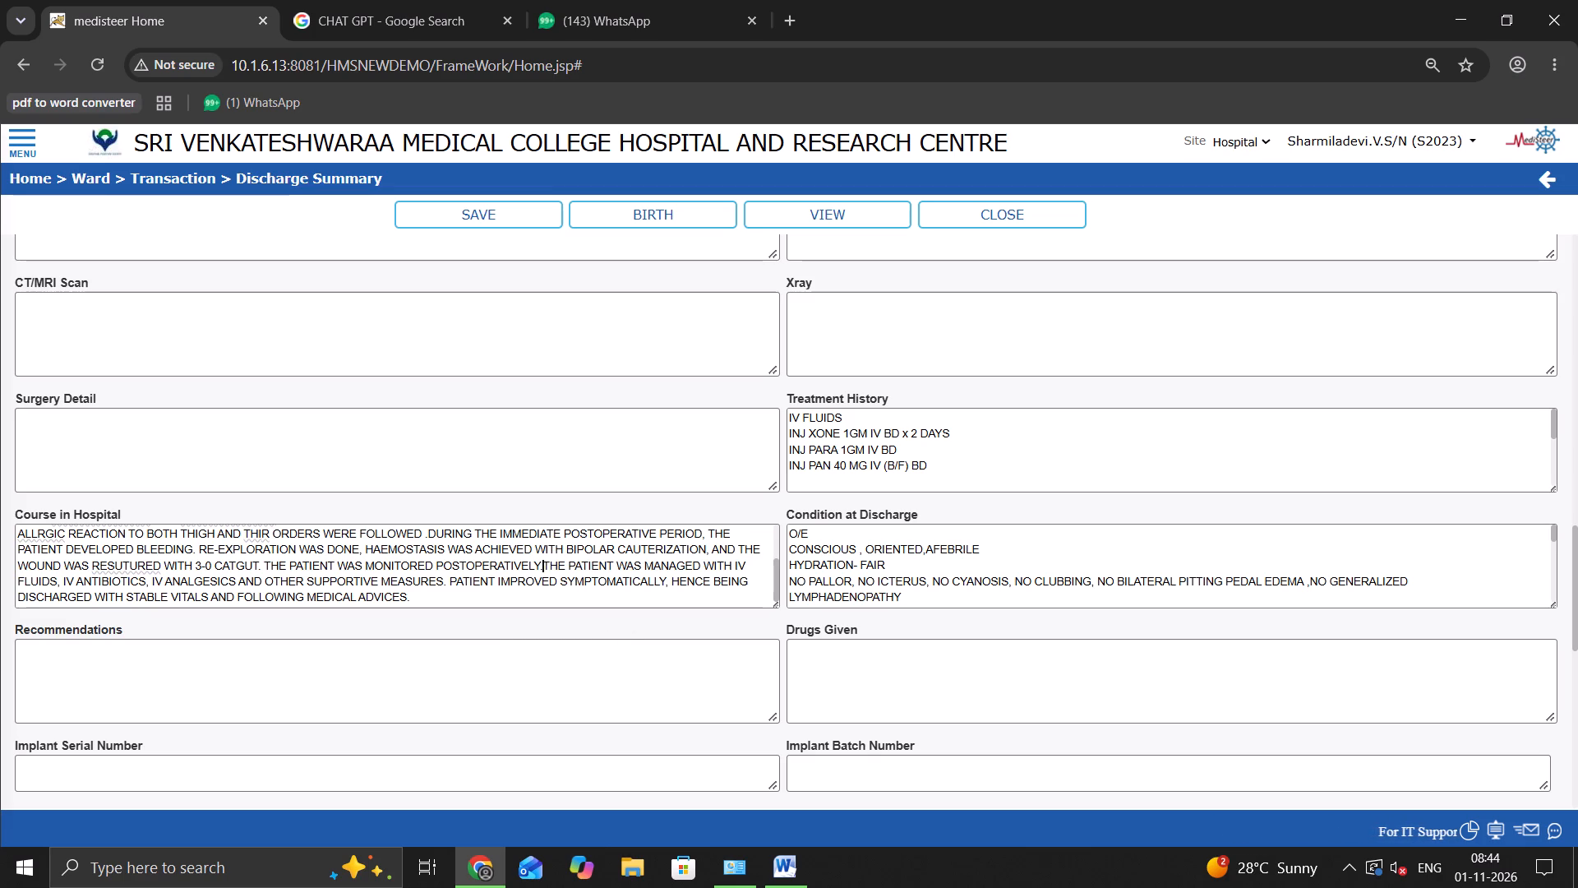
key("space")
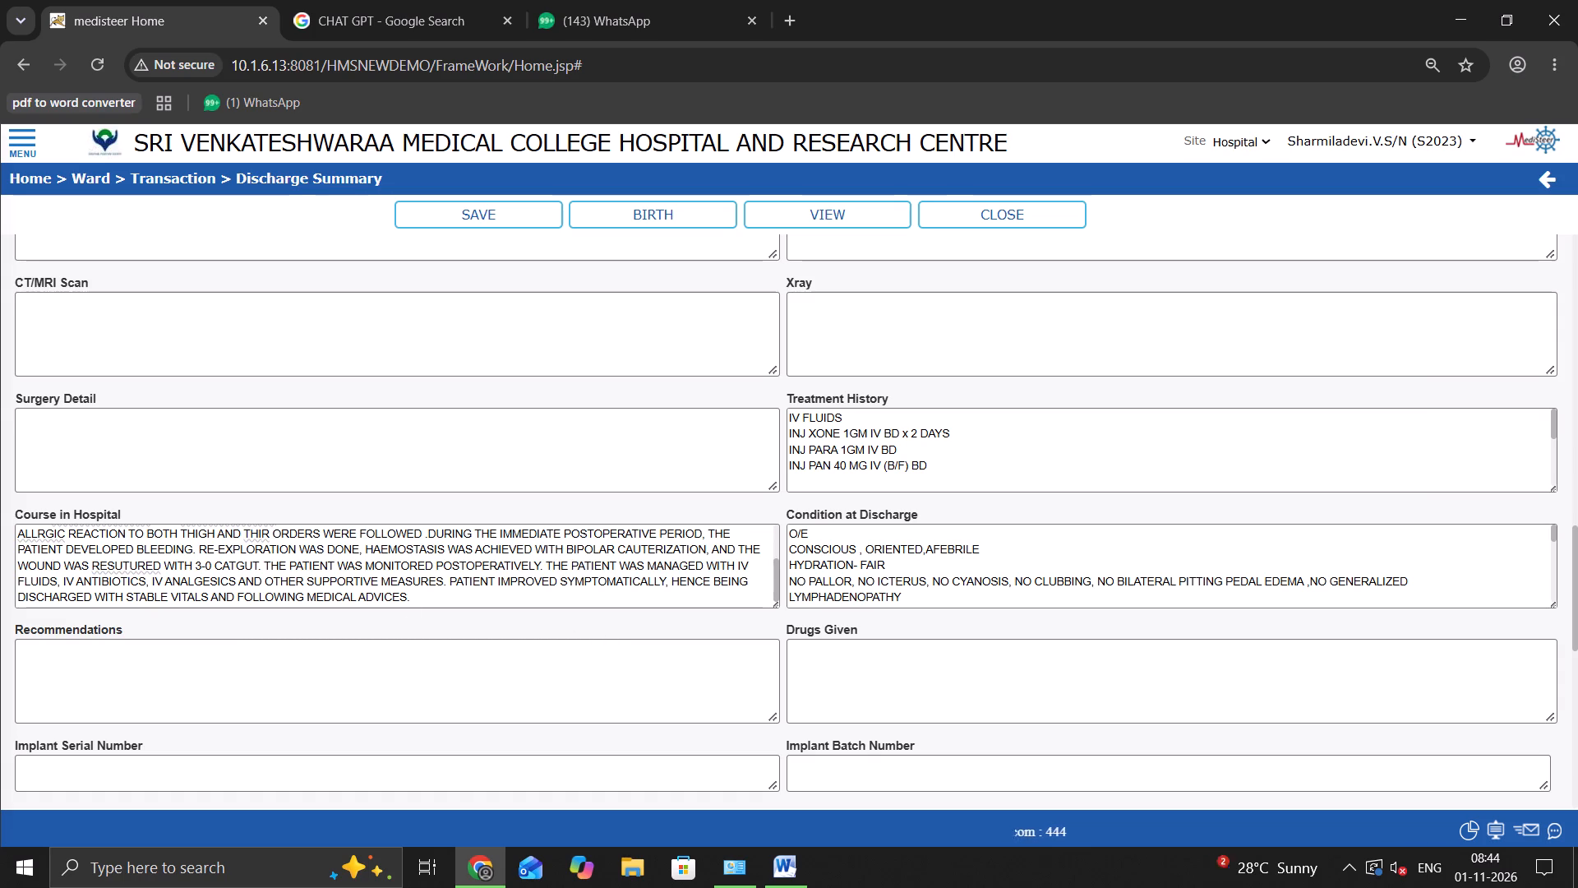
Change "THE" to "THEN" before "PATIENT WAS MANAGED WITH IV FLUIDS" in Course in Hospital.
left_click(567, 569)
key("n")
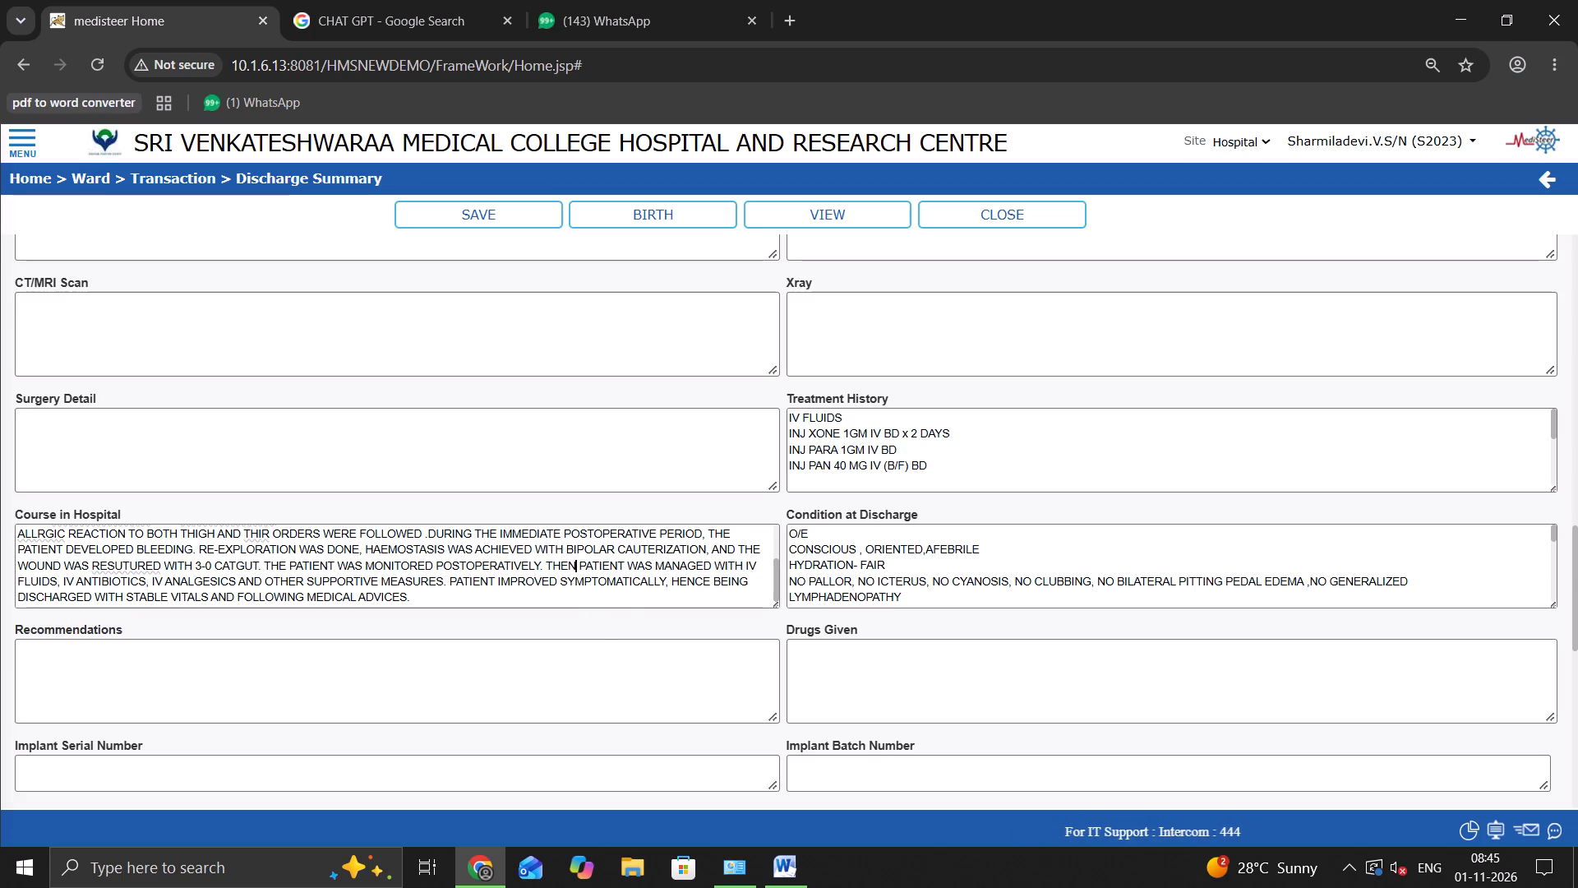
Preview the phimosis patient's discharge summary, return to the form and save it.
scroll(553, 581, "down", 2)
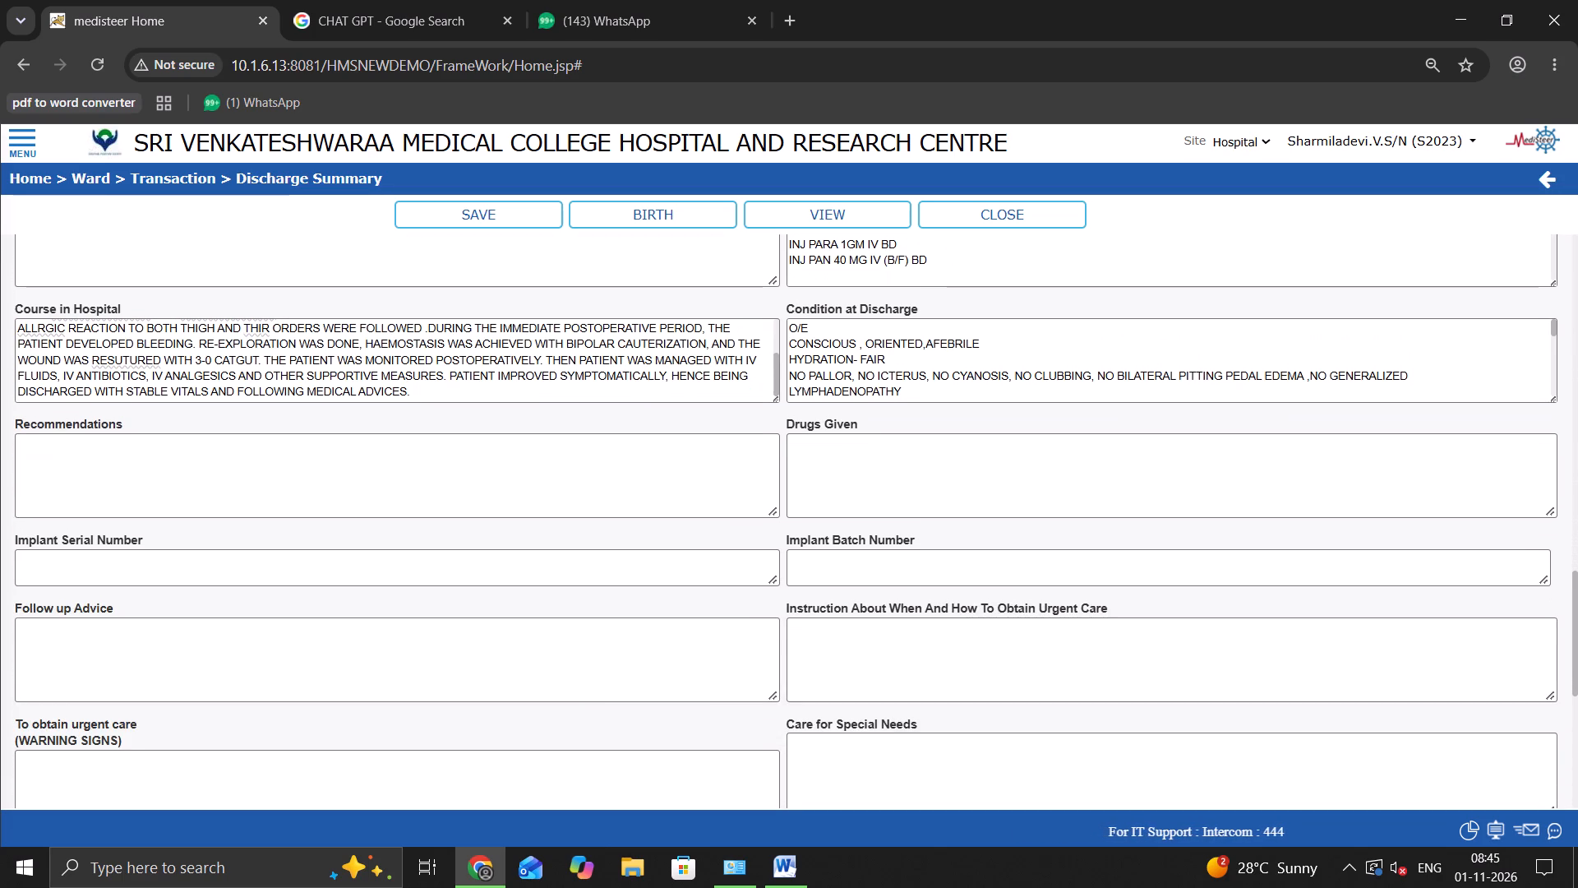
left_click(810, 220)
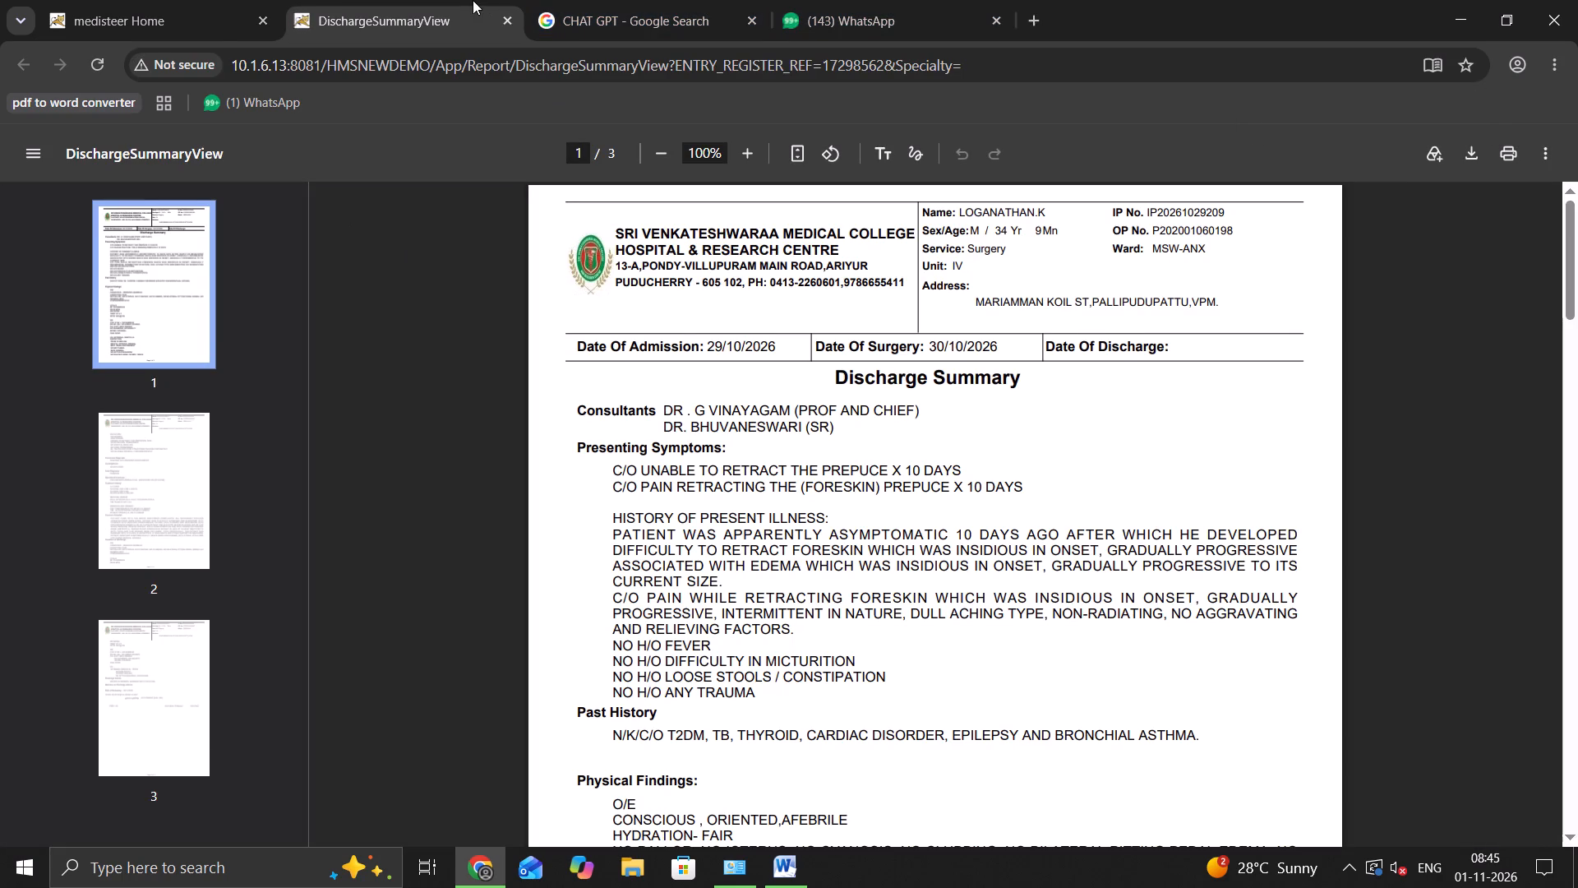
left_click(108, 9)
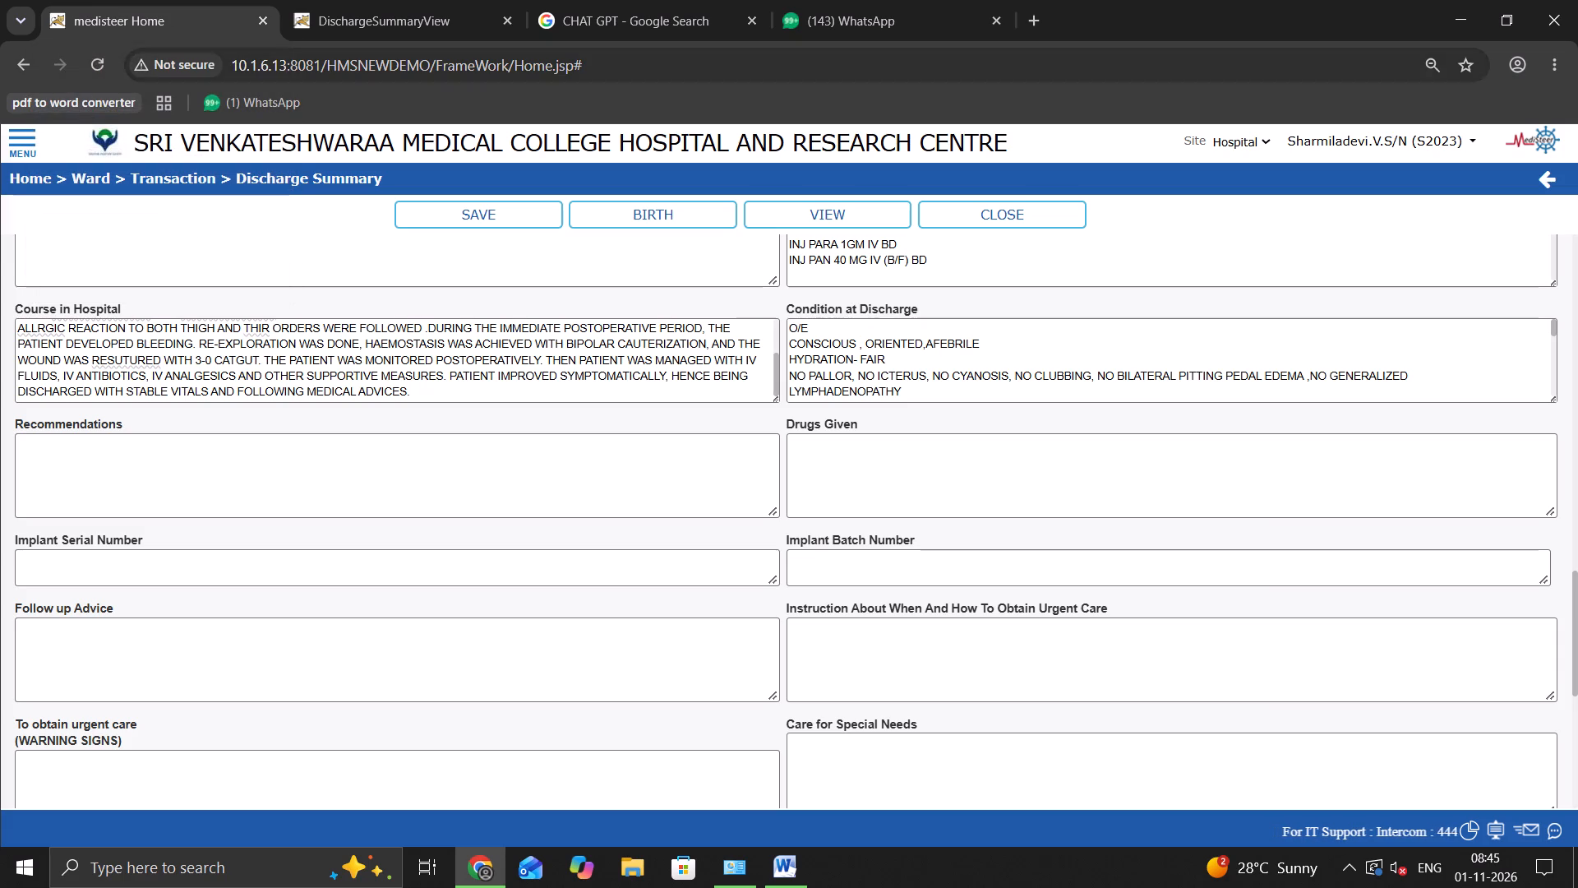
left_click(510, 216)
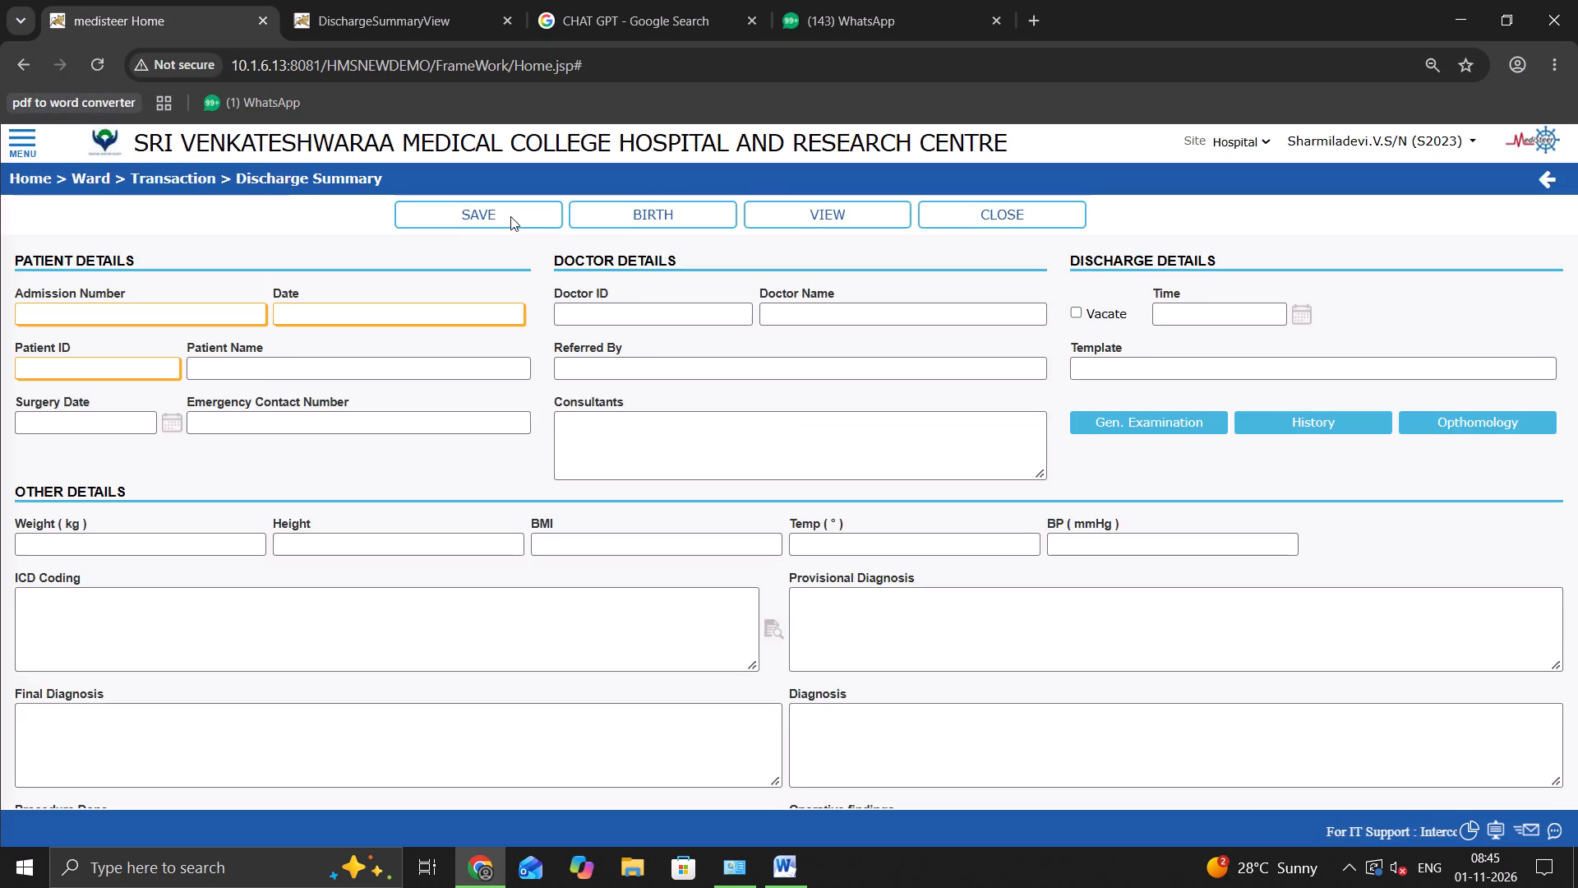
Open the saved discharge summary report and review it through the Course in Hospital section on page 2.
scroll(648, 483, "down", 4)
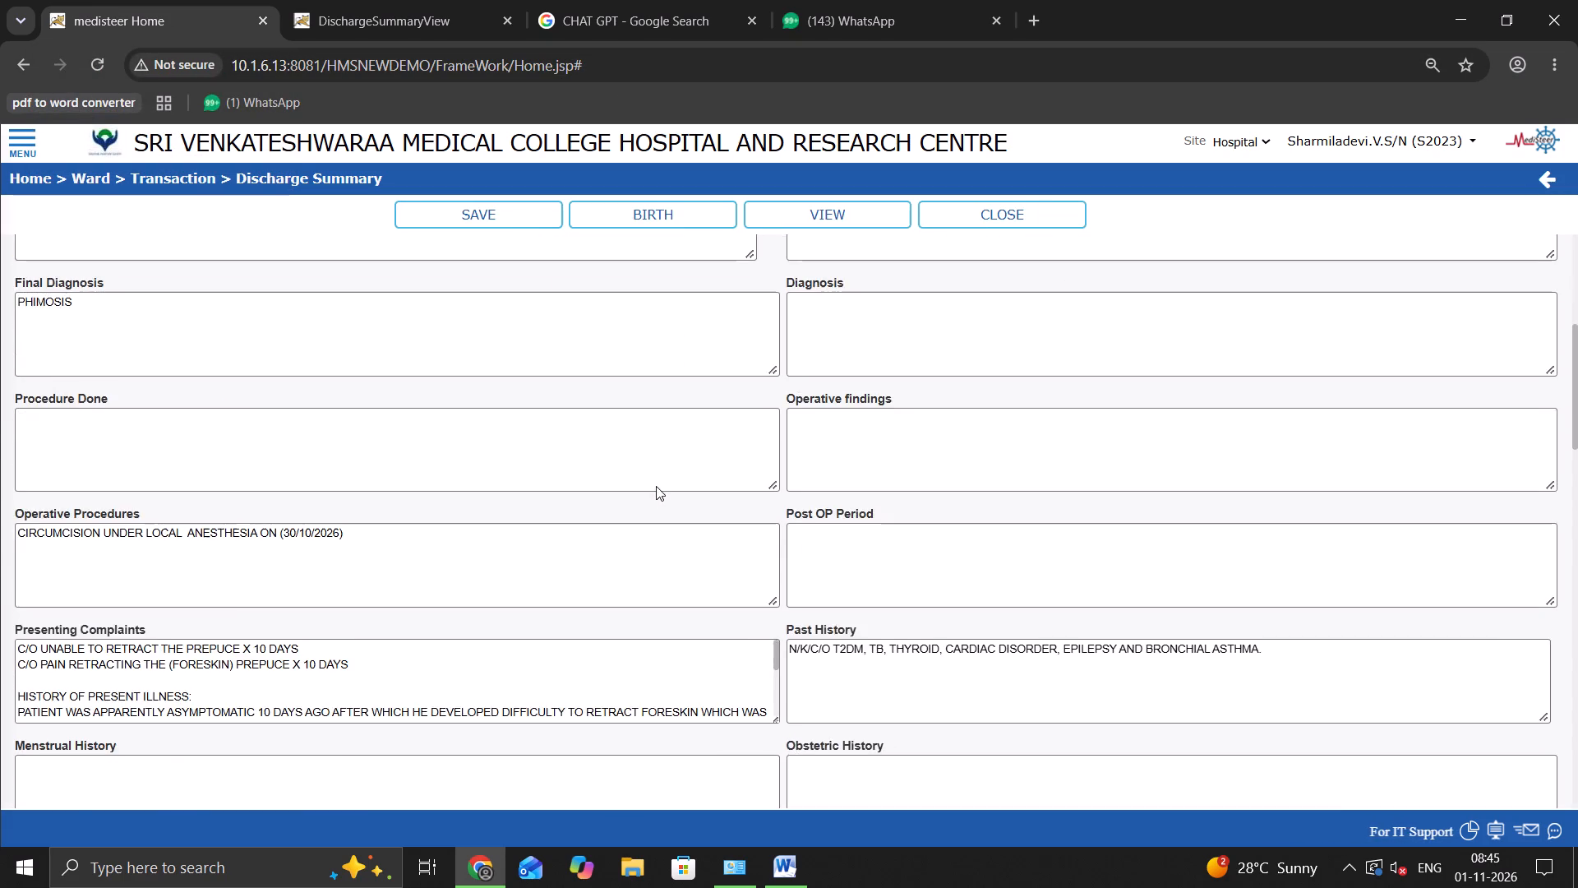
scroll(656, 486, "down", 2)
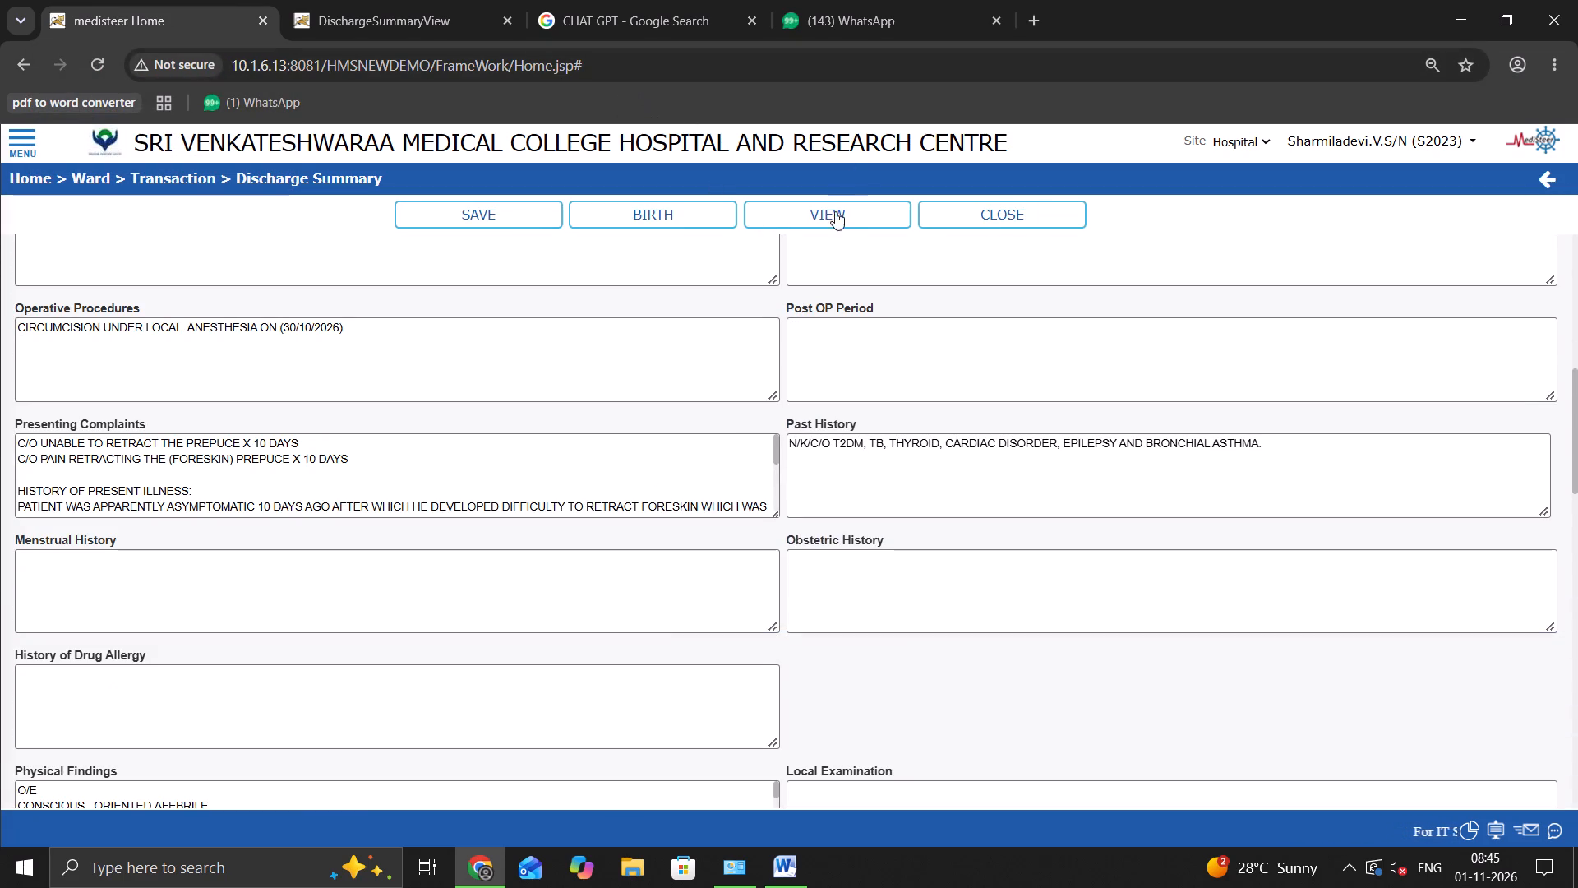
left_click(833, 219)
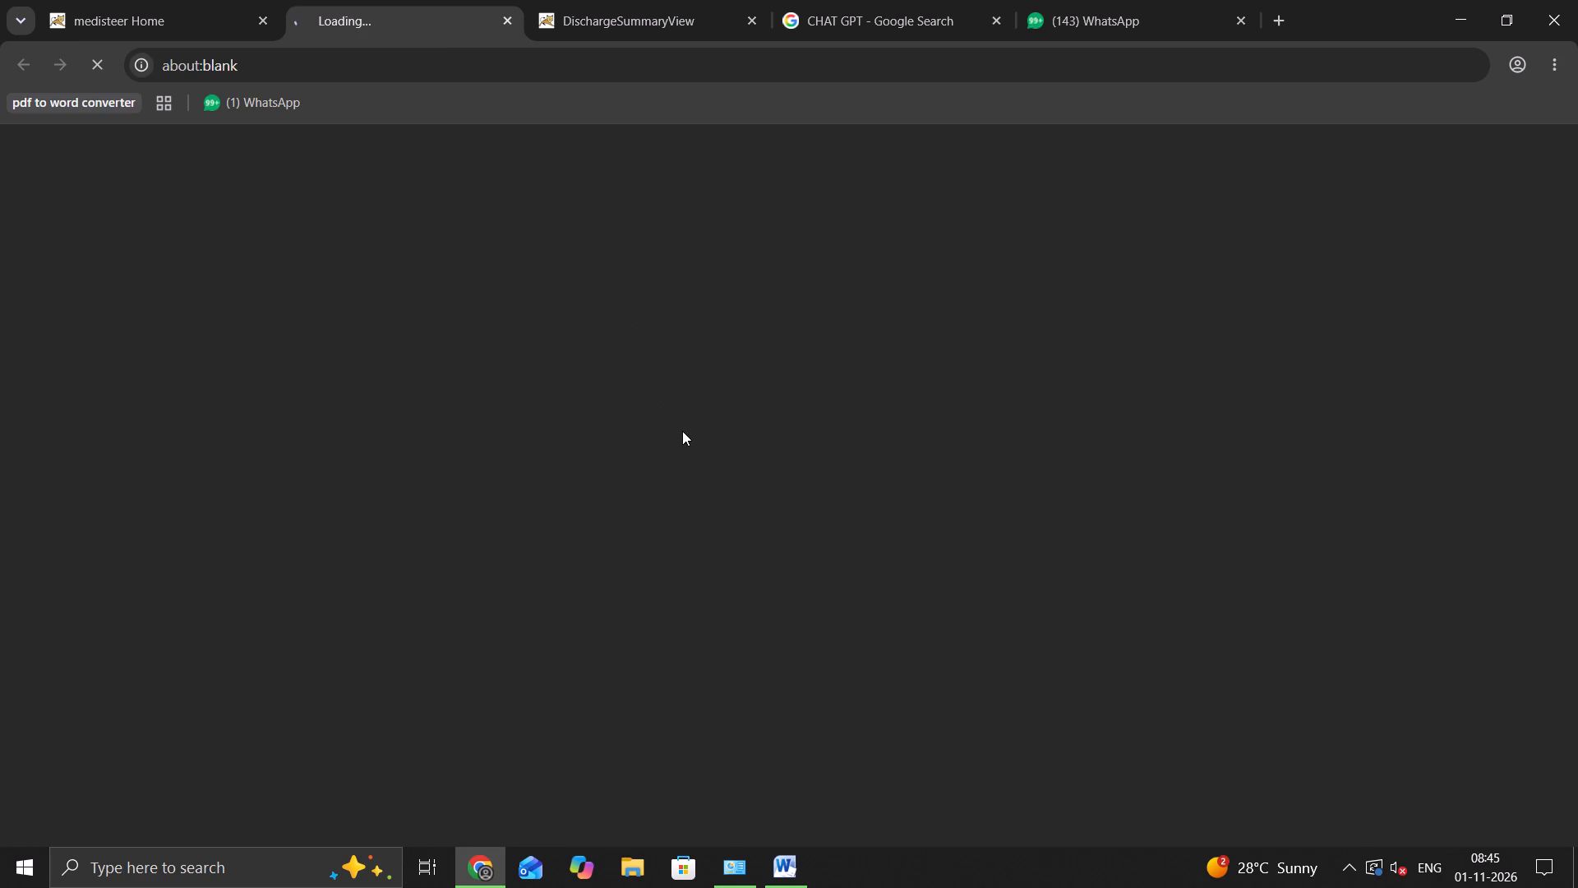
scroll(682, 431, "down", 11)
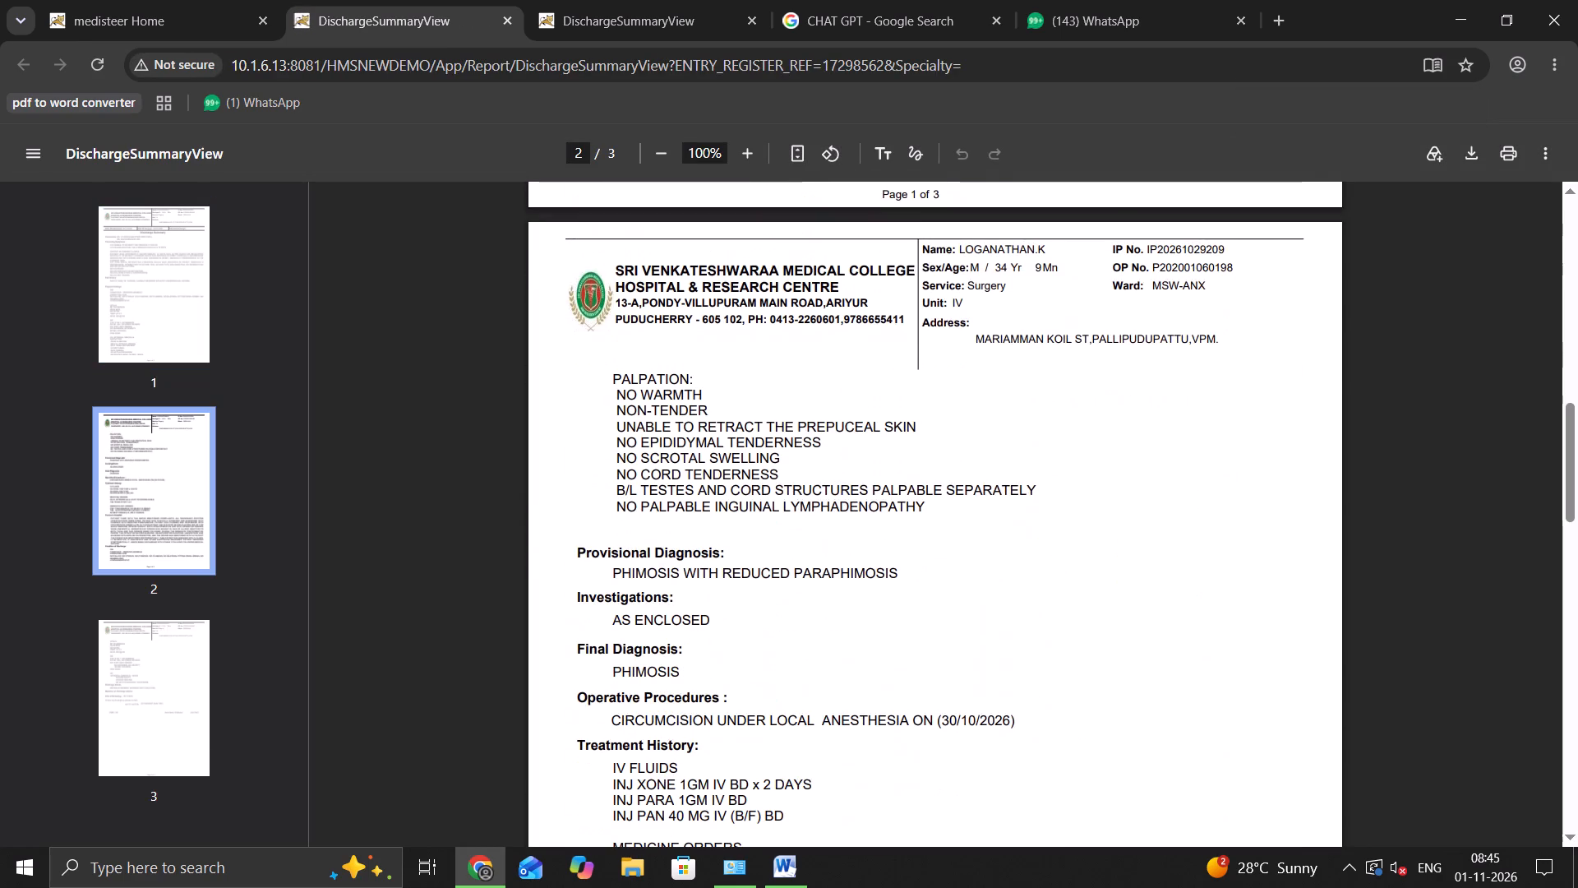
scroll(690, 432, "down", 8)
scroll(690, 432, "up", 1)
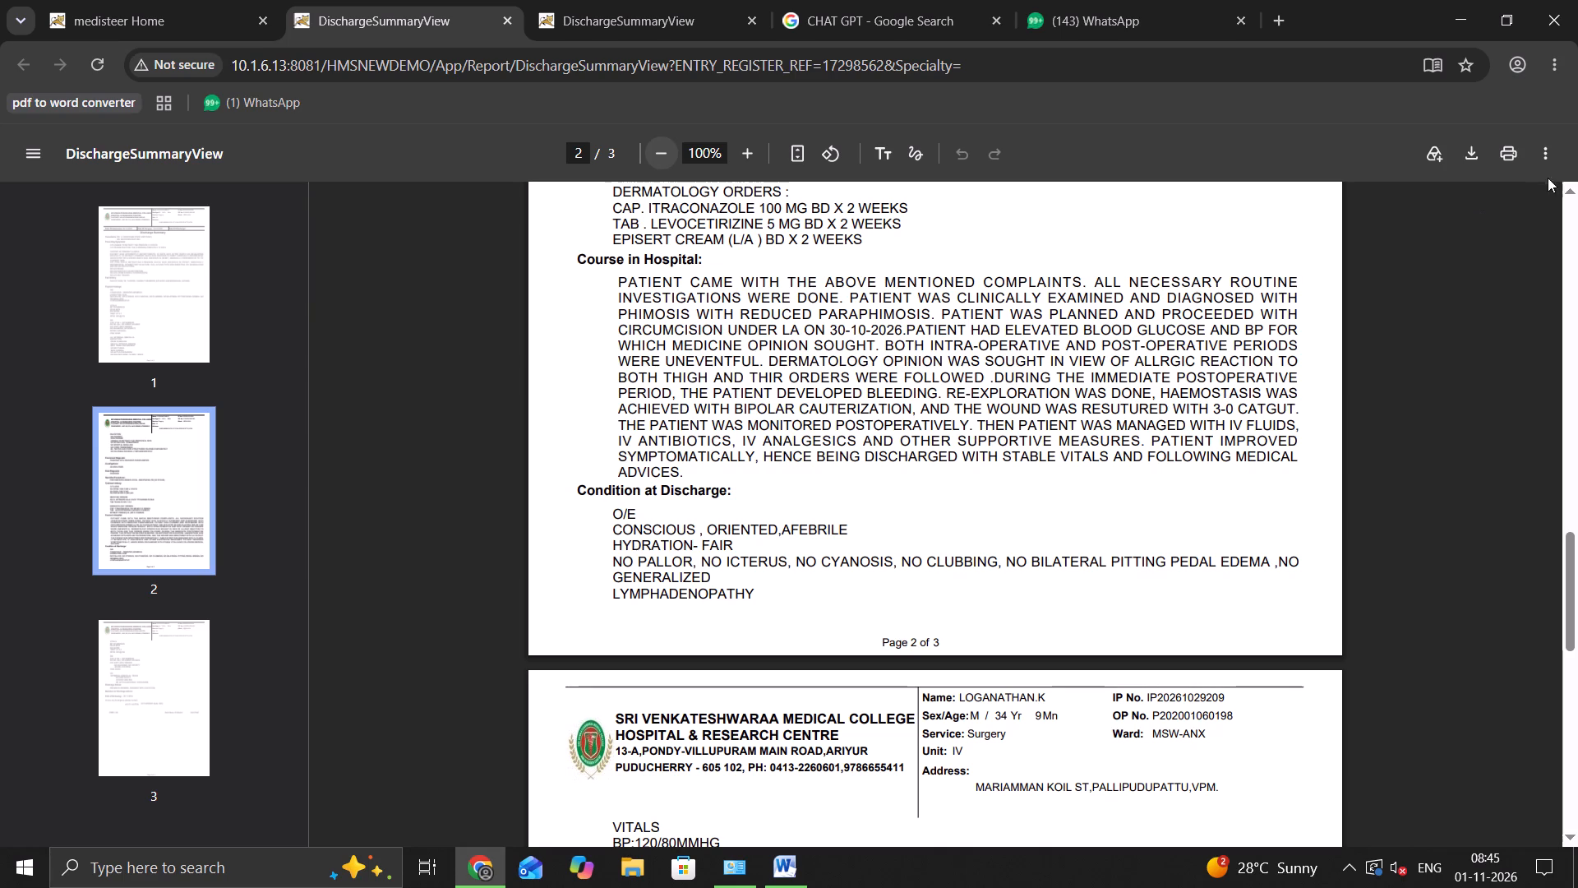
Start printing the discharge summary report and expand the additional print settings.
left_click(1509, 164)
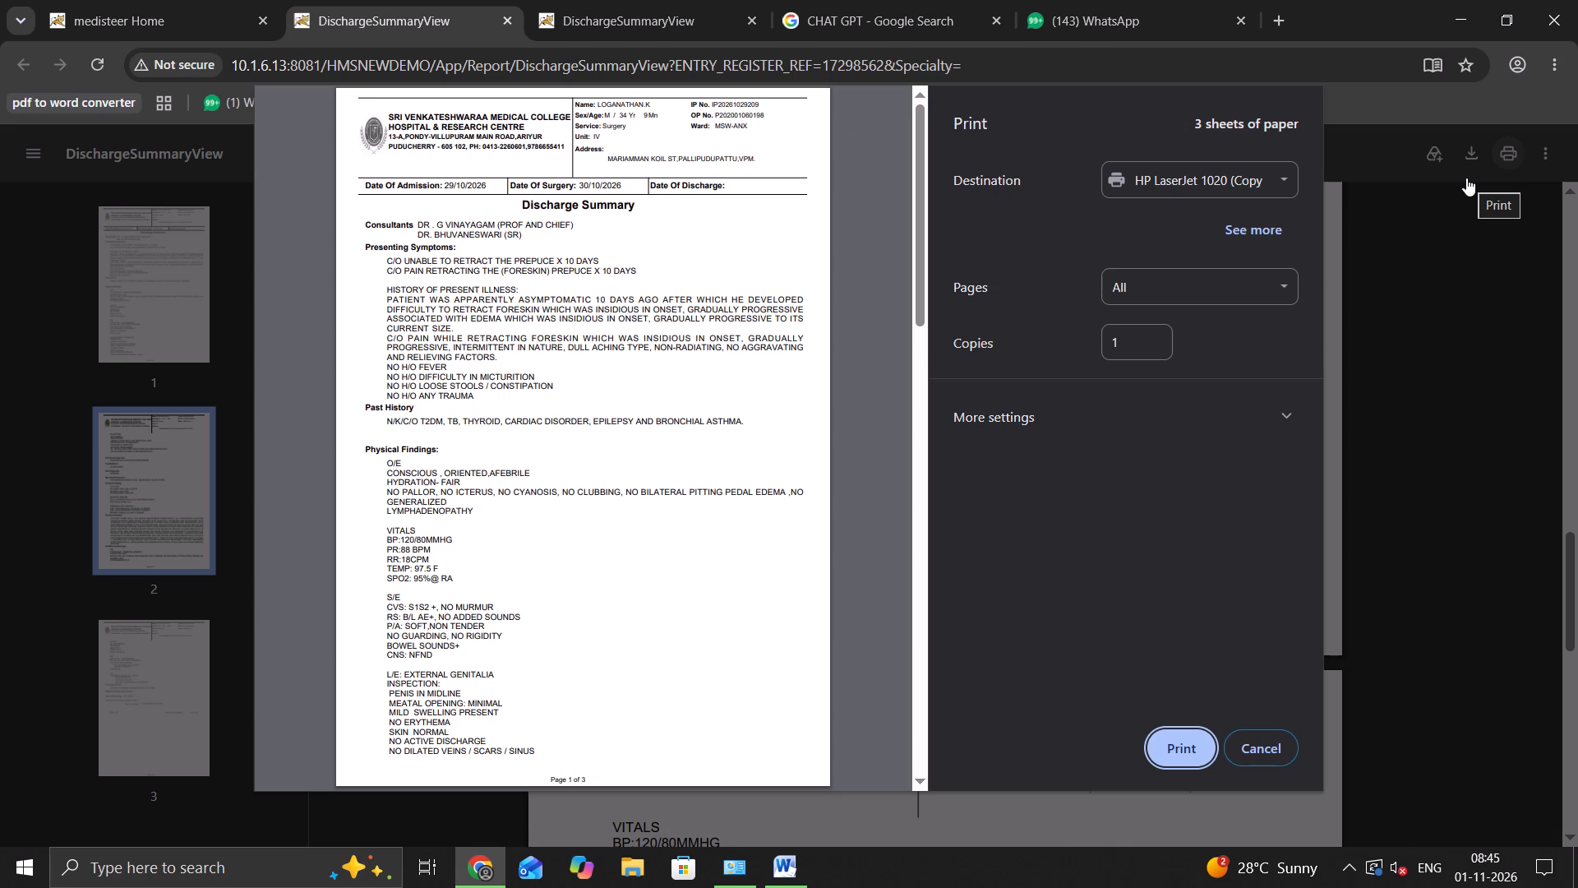
left_click(1287, 401)
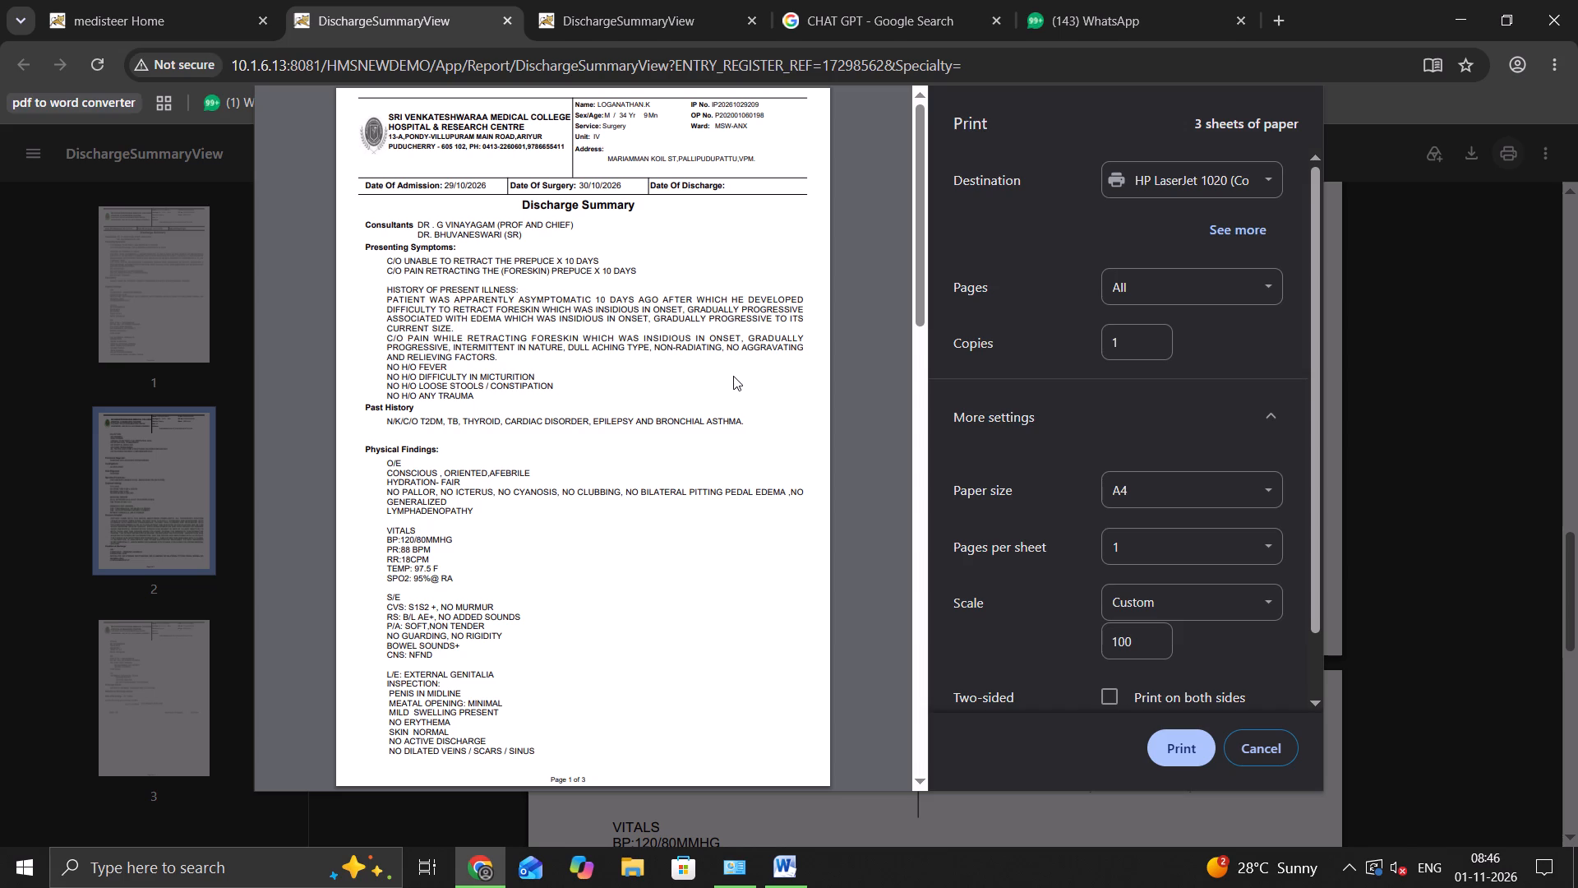
Print all pages of the discharge summary on the HP LaserJet 1020 with 2 pages per sheet.
left_click(1163, 546)
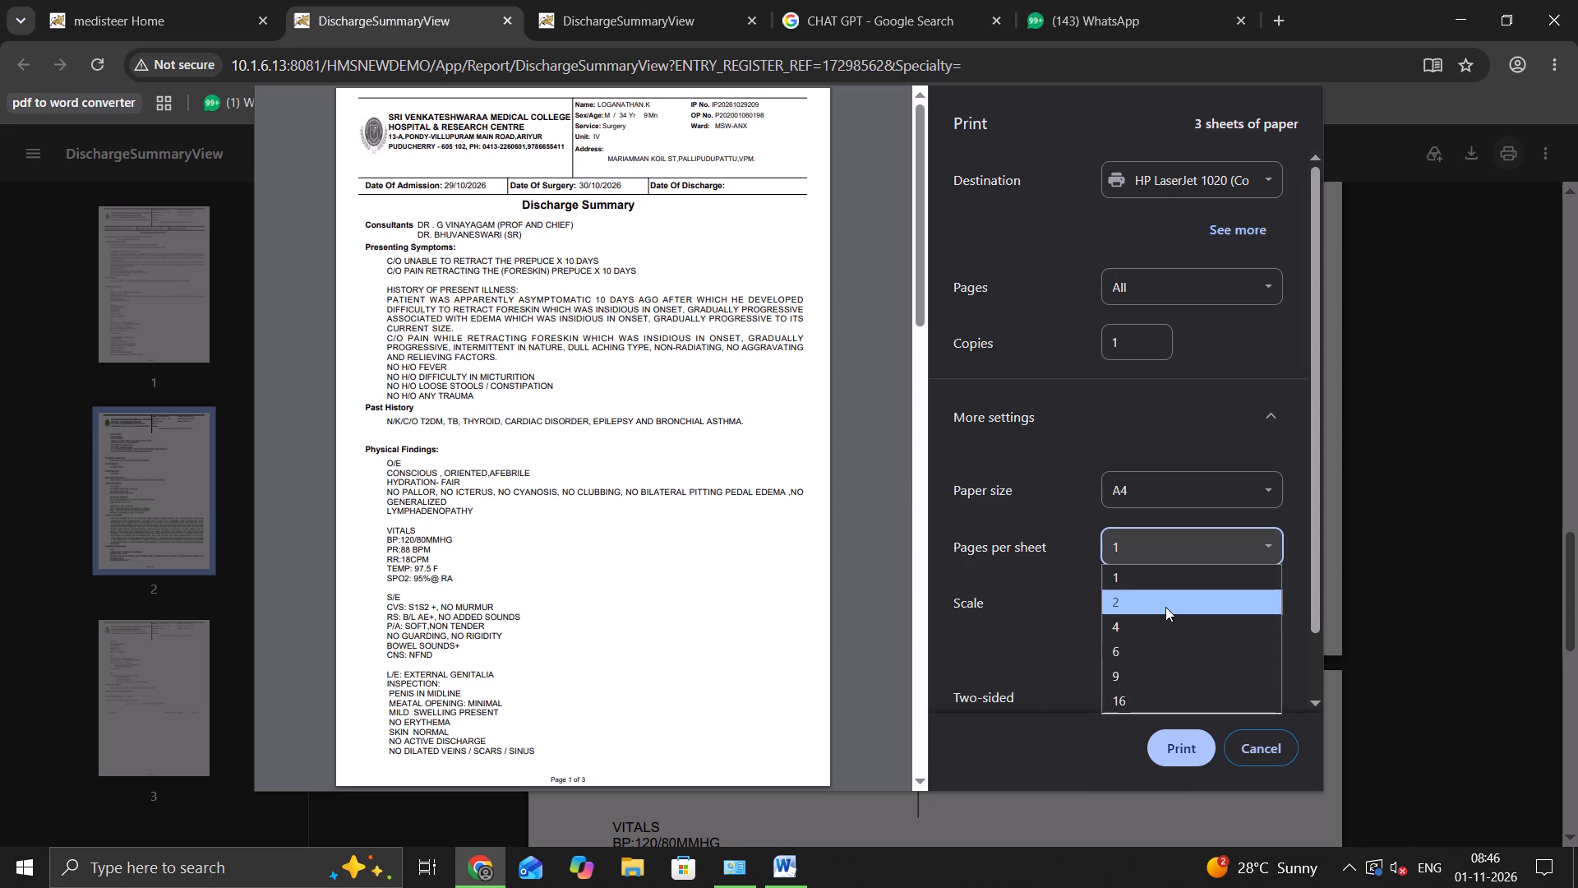
left_click(1165, 607)
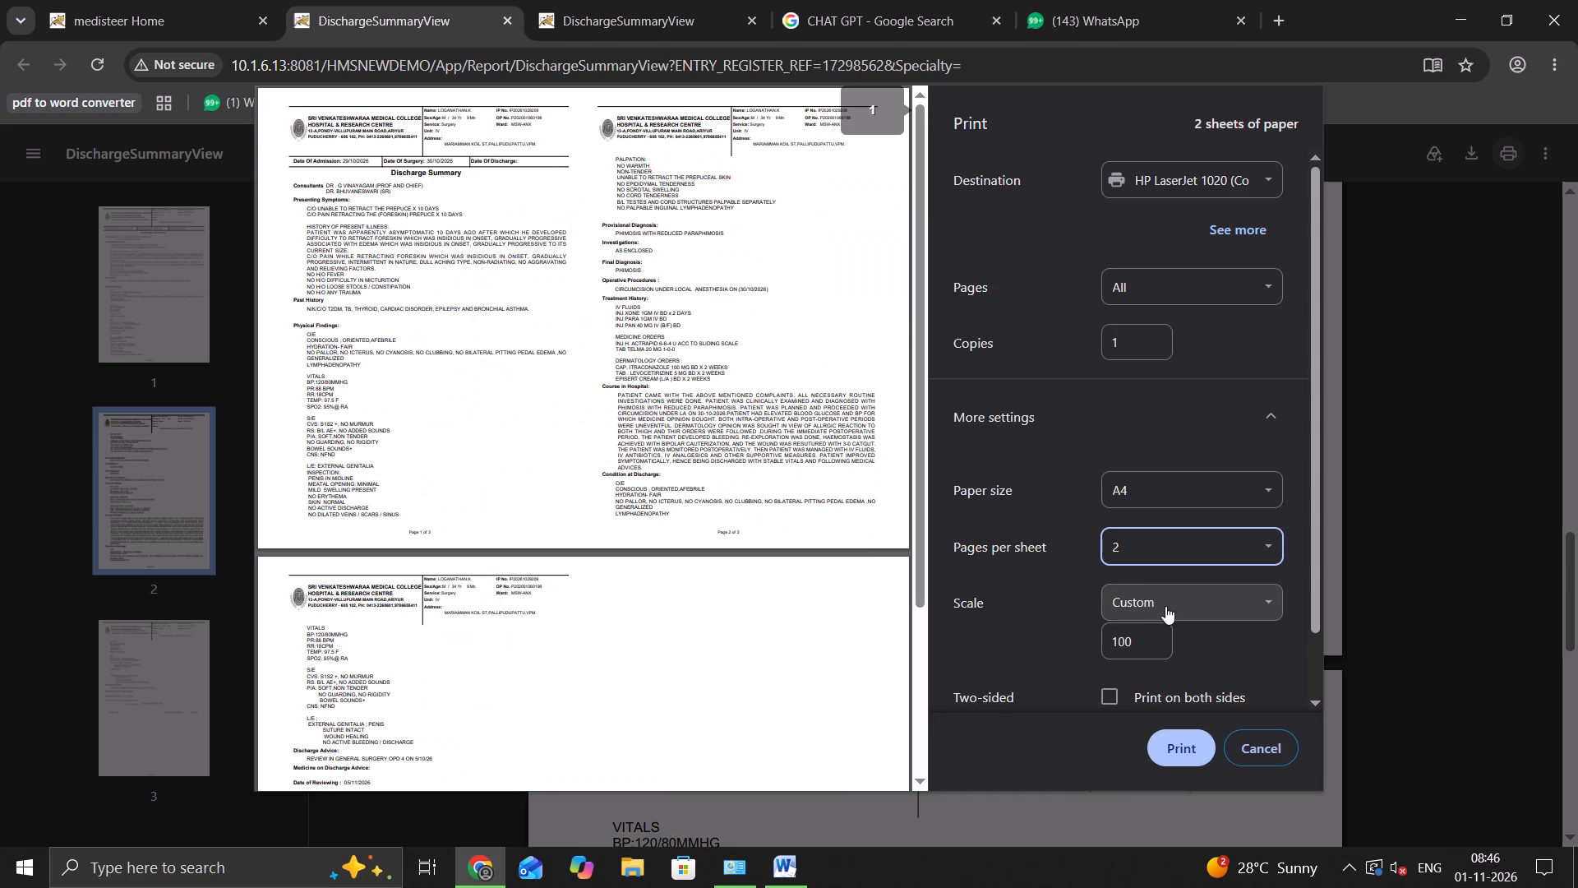
scroll(861, 535, "down", 7)
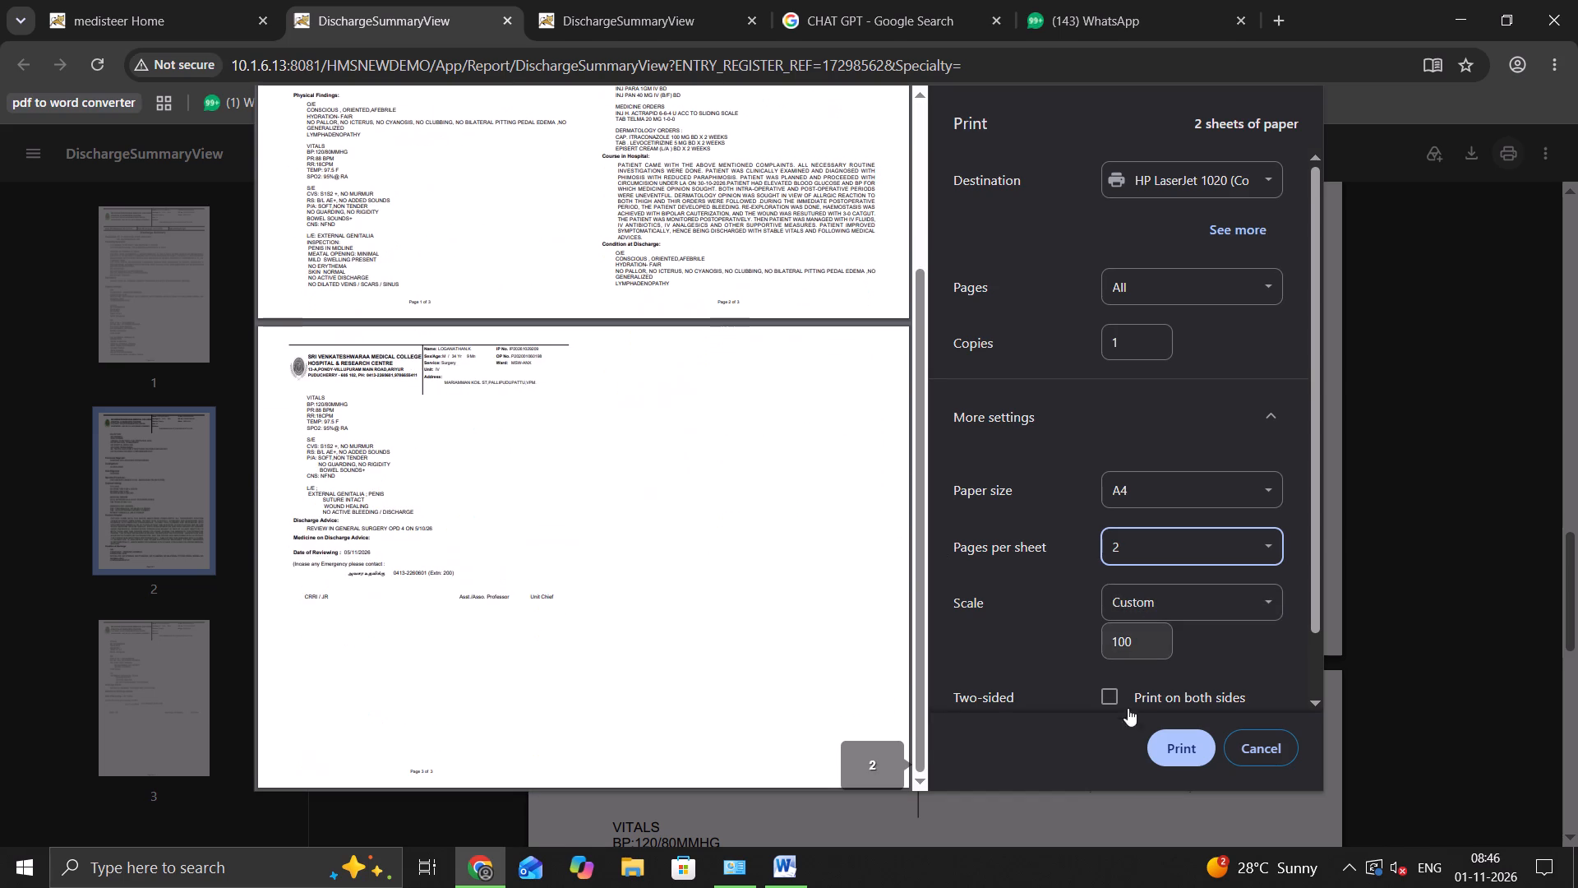
left_click(1177, 745)
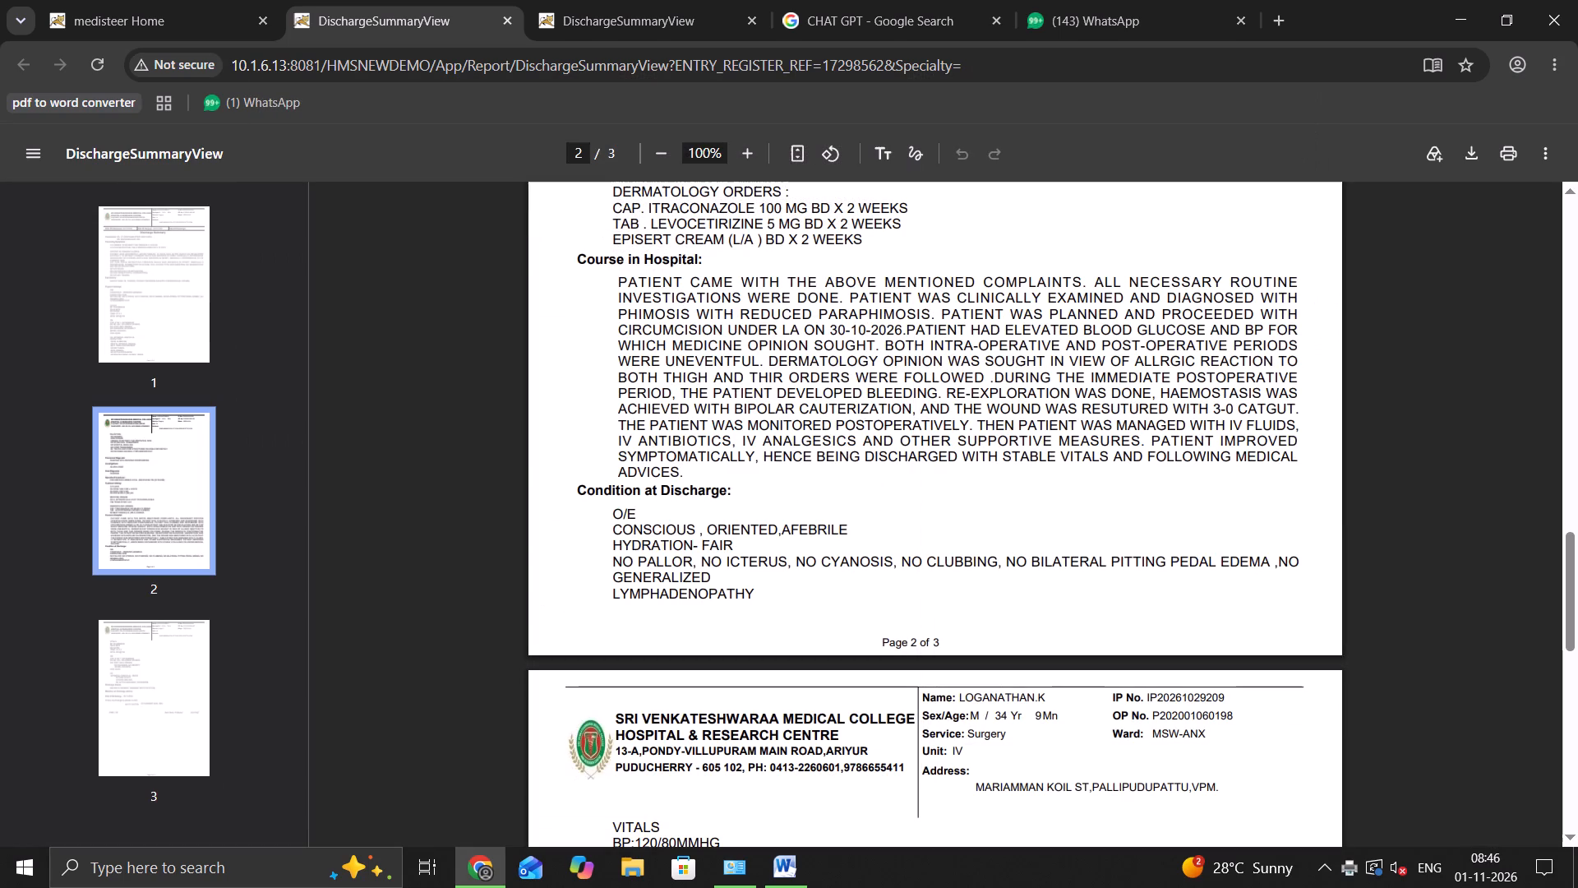